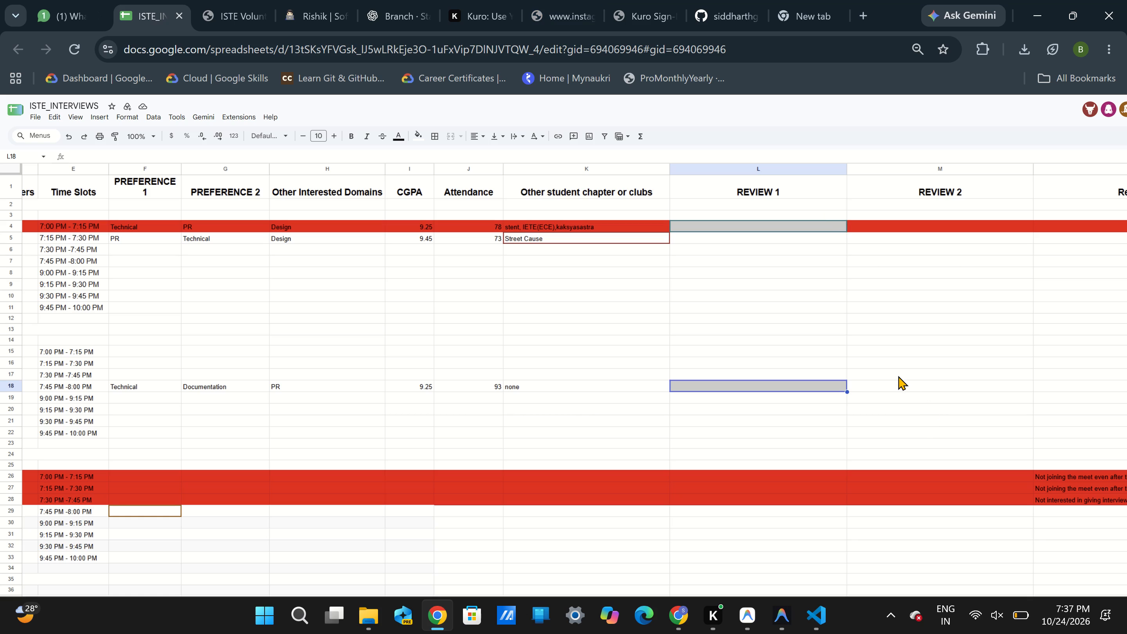
Enter the comment "good at tech , confident but" under REVIEW 2 for the 7:45 PM - 8:00 PM candidate in row 18.
{"action": "left_click", "coordinate": [878, 388]}
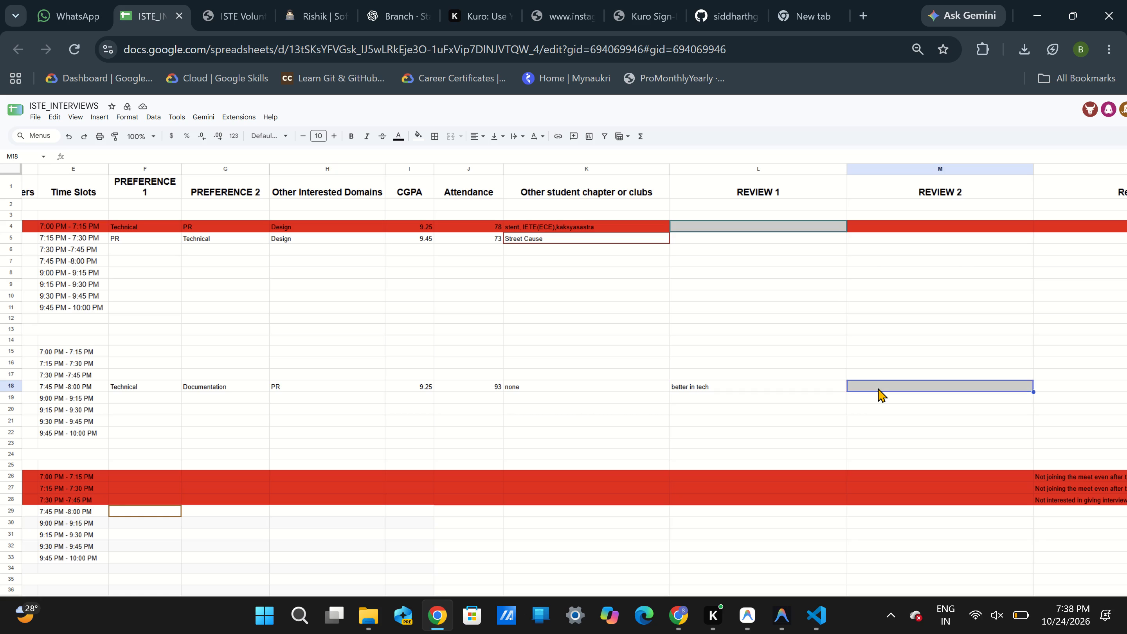
{"action": "type", "text": "good a"}
{"action": "type", "text": "t tech b"}
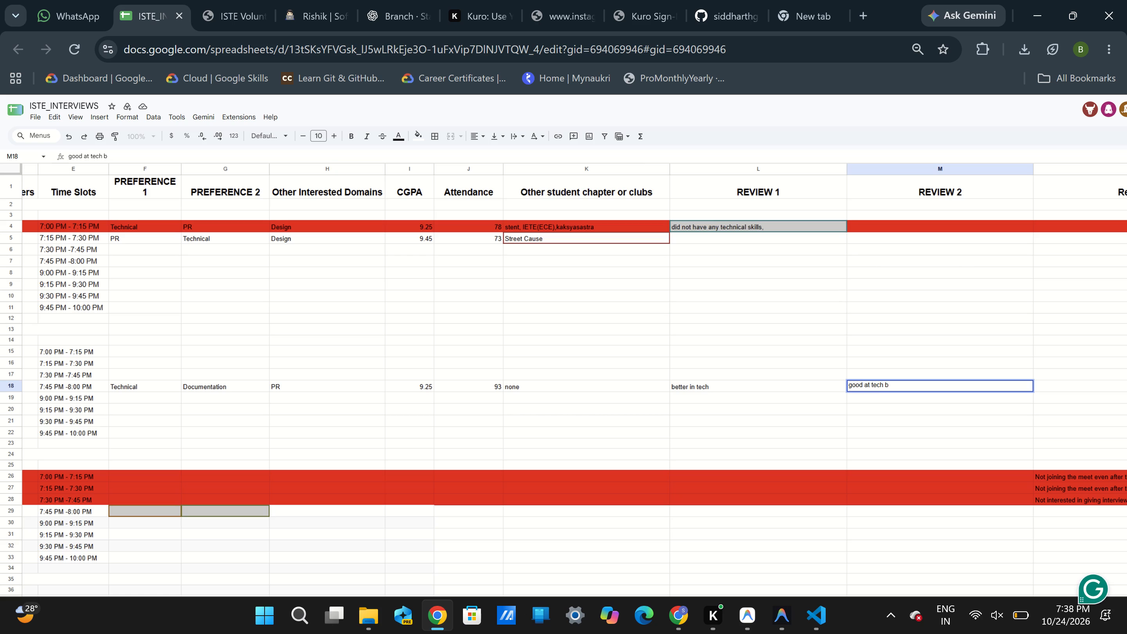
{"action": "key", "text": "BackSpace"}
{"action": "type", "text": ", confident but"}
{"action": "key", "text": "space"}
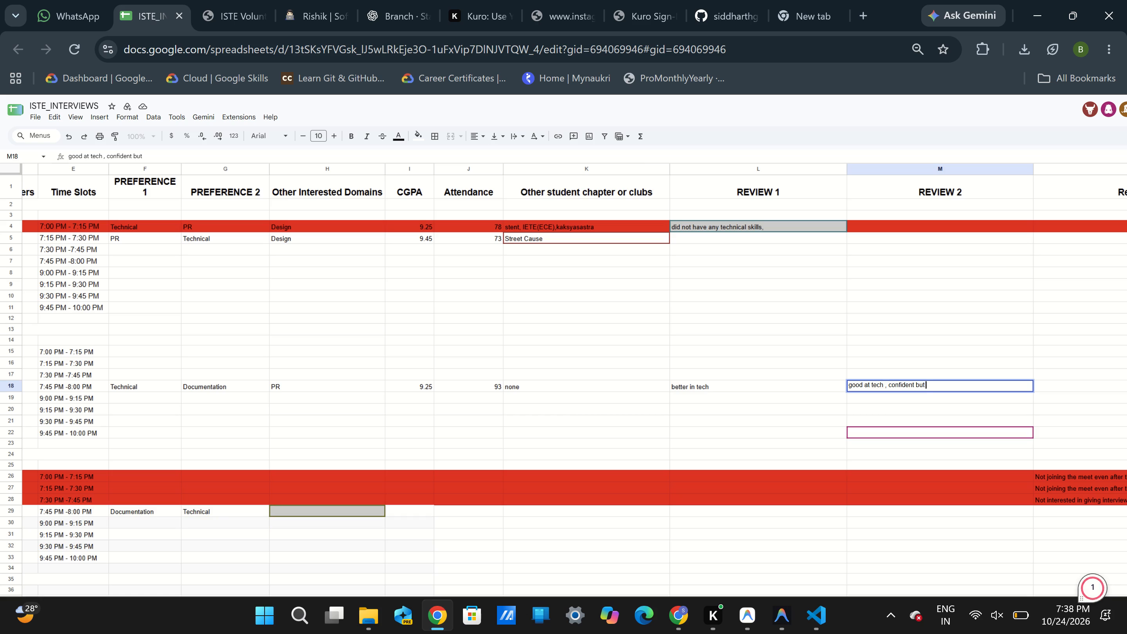
Complete the row 18 candidate's REVIEW 2 comment by adding "straight forward in PR" after "confident but".
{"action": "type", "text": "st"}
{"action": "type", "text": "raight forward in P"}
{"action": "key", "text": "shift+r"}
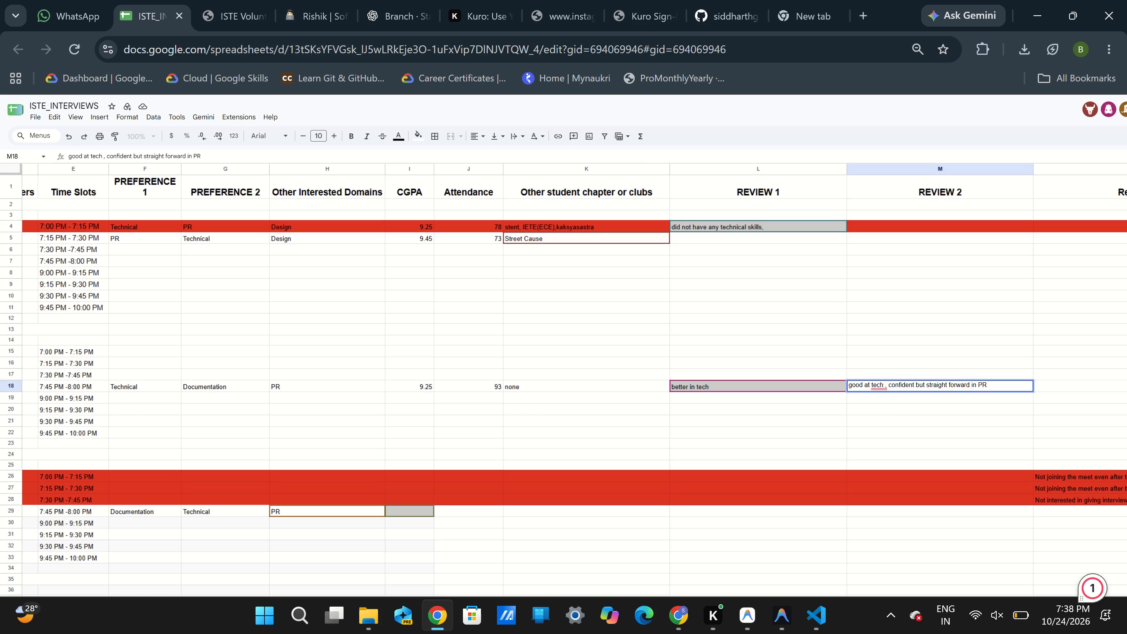
{"action": "left_click", "coordinate": [1053, 387]}
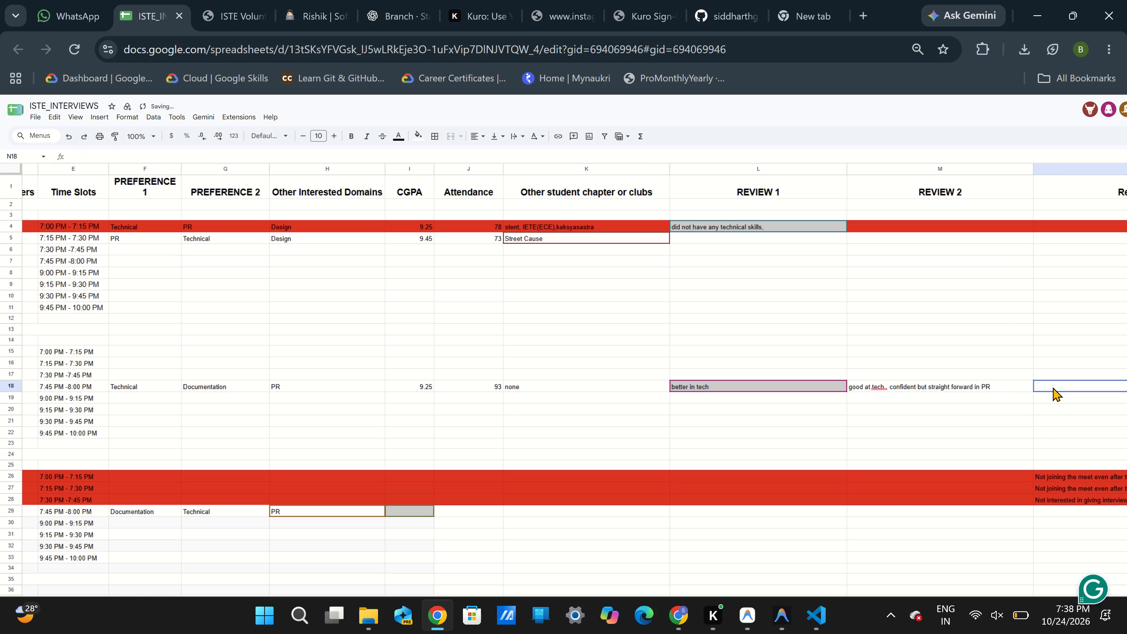
{"action": "scroll", "coordinate": [1053, 387], "scroll_direction": "left", "scroll_amount": 2}
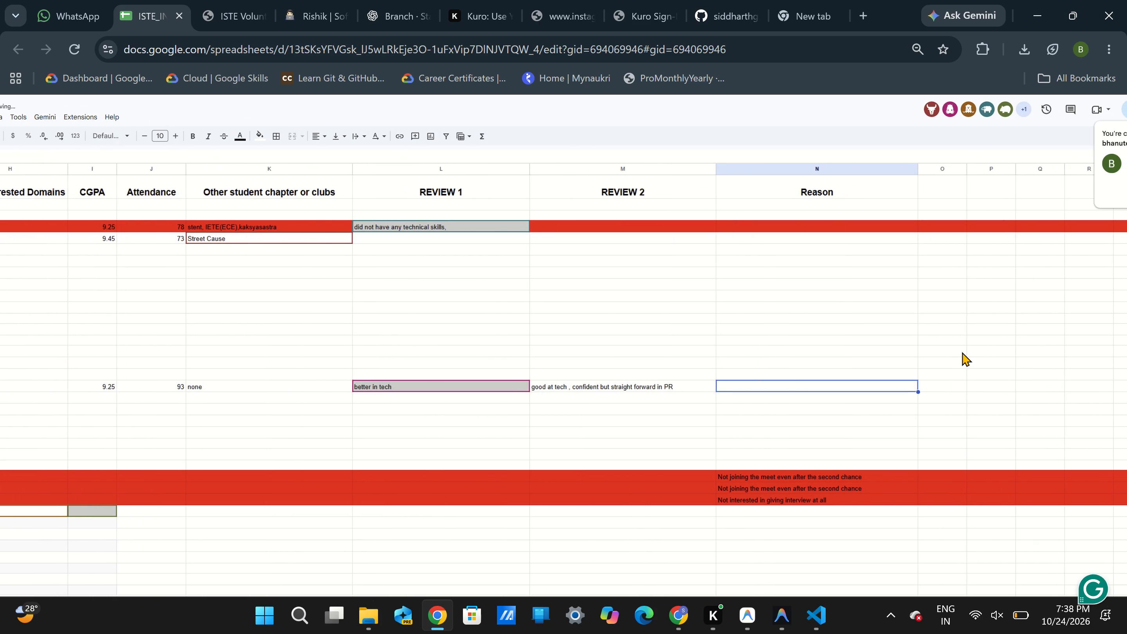
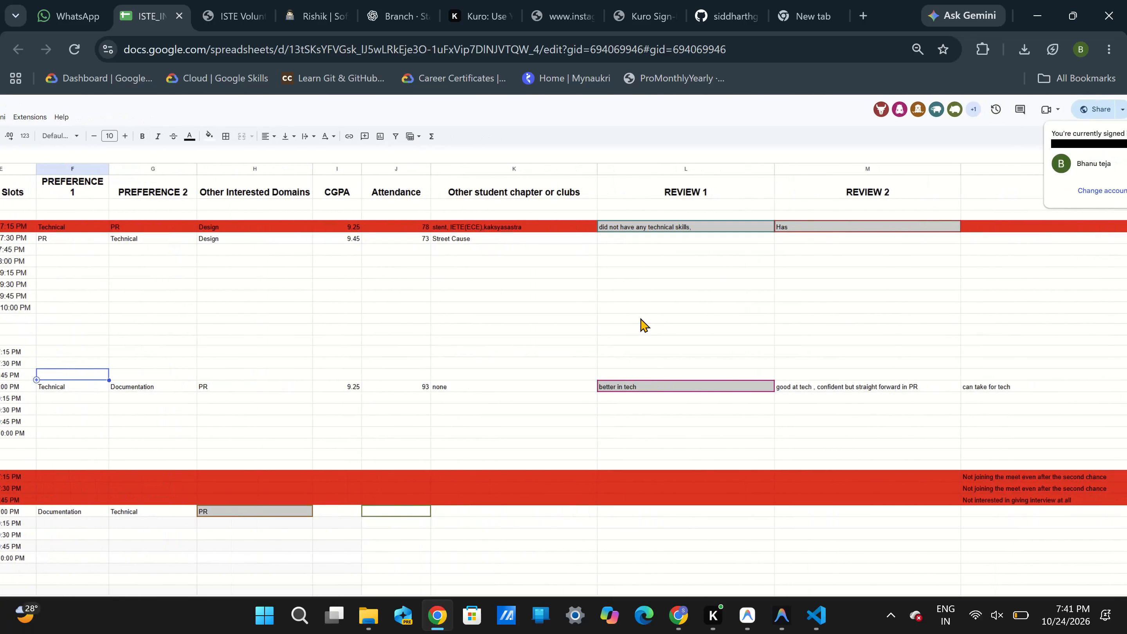
Examine the interview rows for Team-1 through Team-4, from candidate details and preferences across to the REVIEW 1, REVIEW 2 and final remarks columns.
{"action": "scroll", "coordinate": [660, 315], "scroll_direction": "right", "scroll_amount": 3}
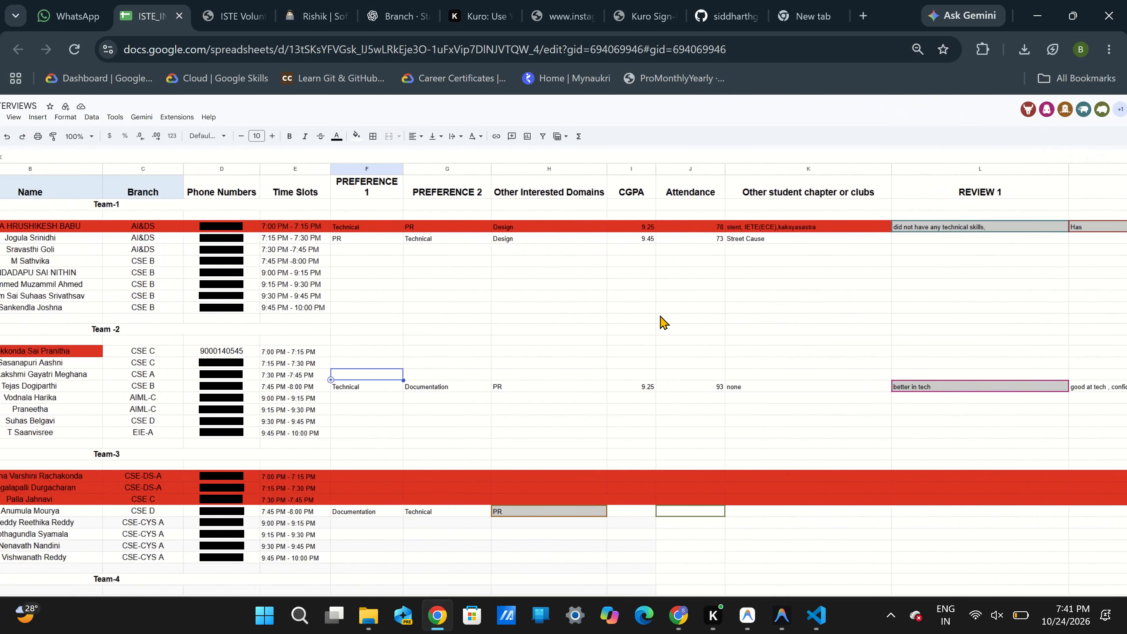
{"action": "scroll", "coordinate": [660, 315], "scroll_direction": "right", "scroll_amount": 2}
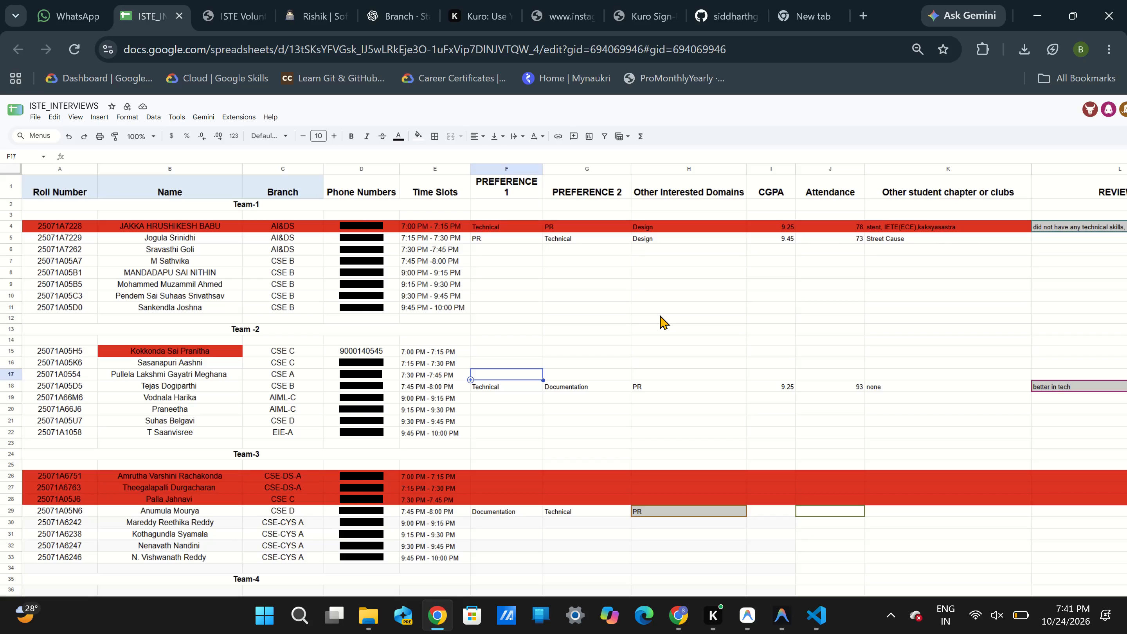
{"action": "scroll", "coordinate": [660, 315], "scroll_direction": "down", "scroll_amount": 1}
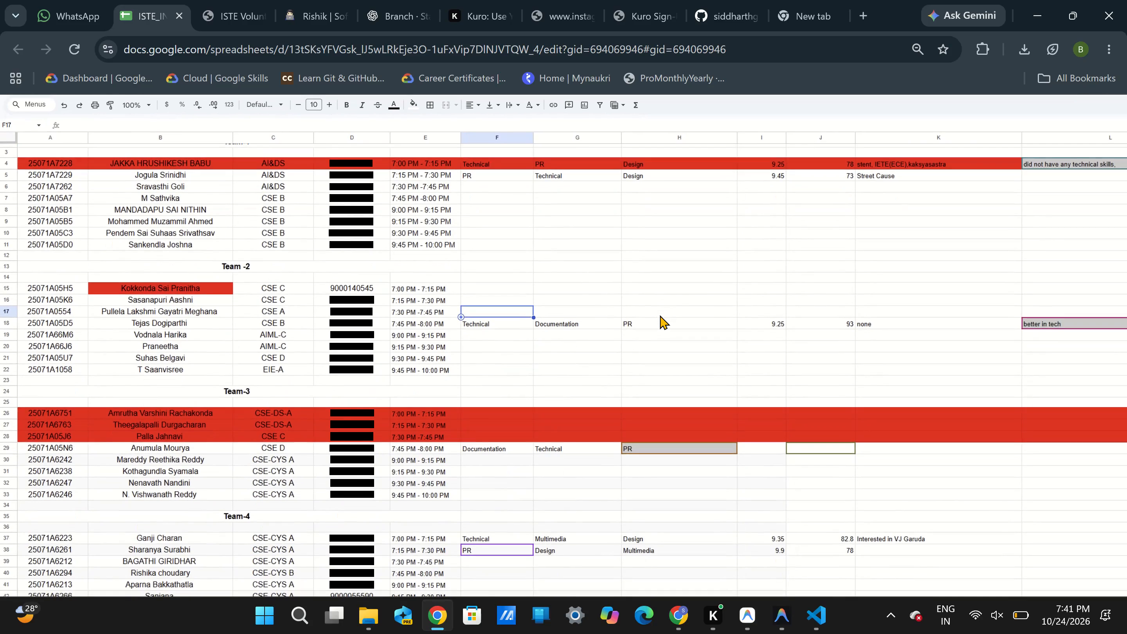
{"action": "scroll", "coordinate": [648, 315], "scroll_direction": "left", "scroll_amount": 1}
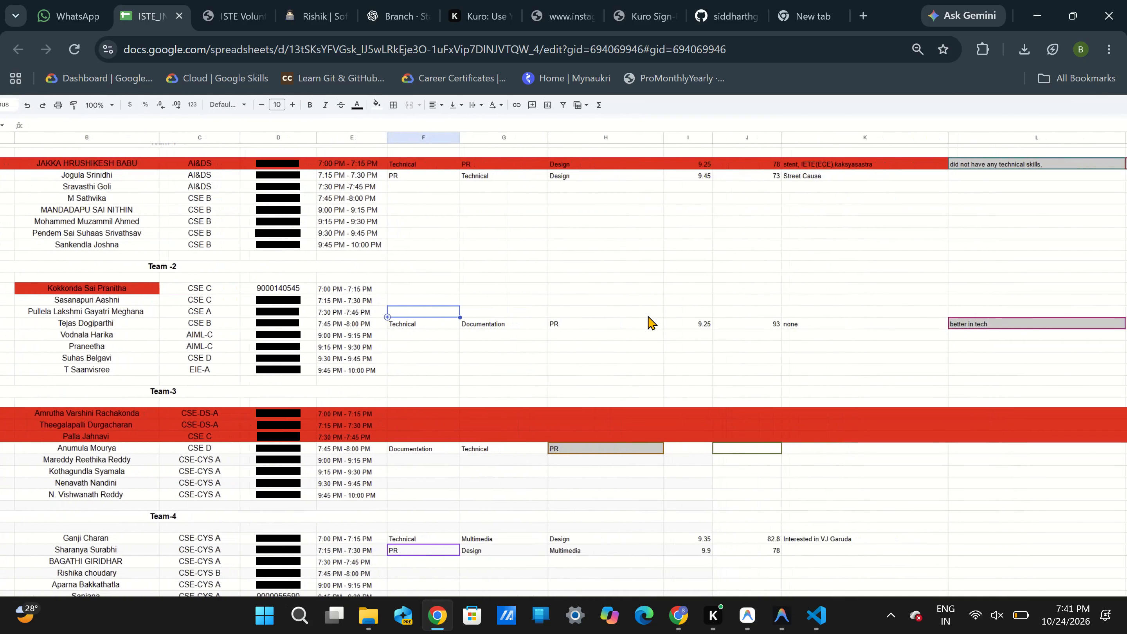
{"action": "scroll", "coordinate": [648, 315], "scroll_direction": "left", "scroll_amount": 1}
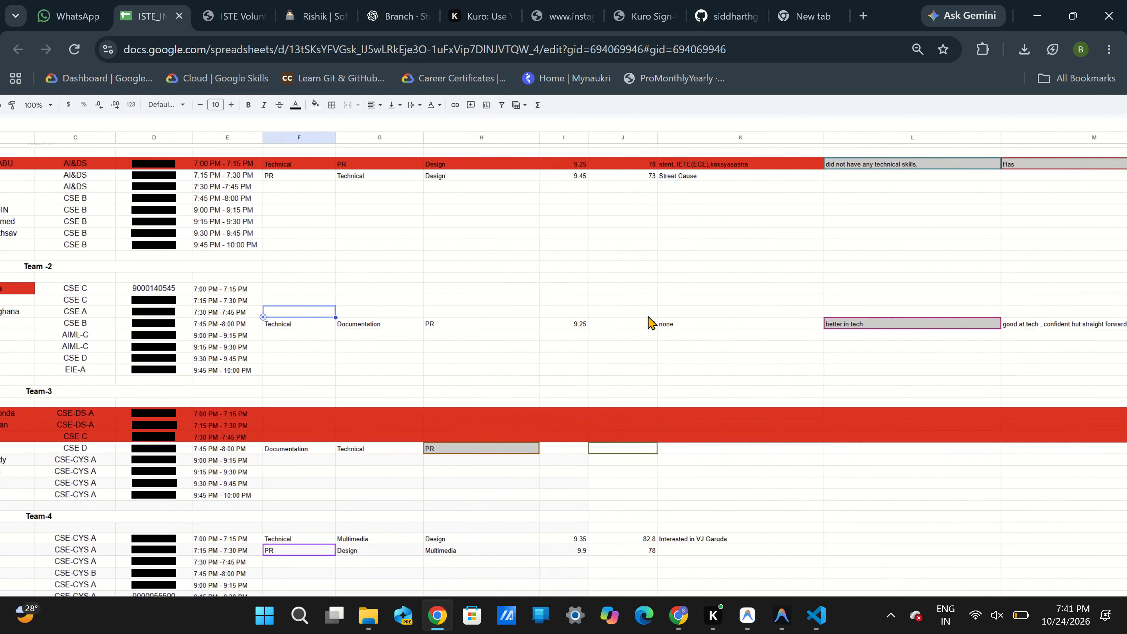
{"action": "scroll", "coordinate": [648, 315], "scroll_direction": "left", "scroll_amount": 2}
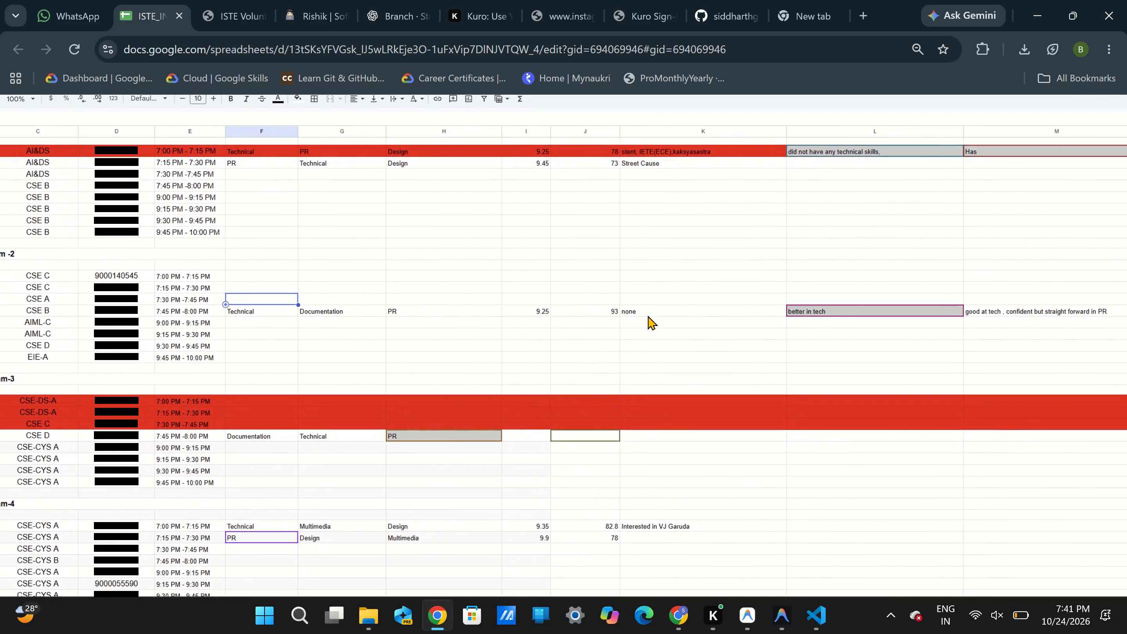
{"action": "scroll", "coordinate": [648, 315], "scroll_direction": "left", "scroll_amount": 2}
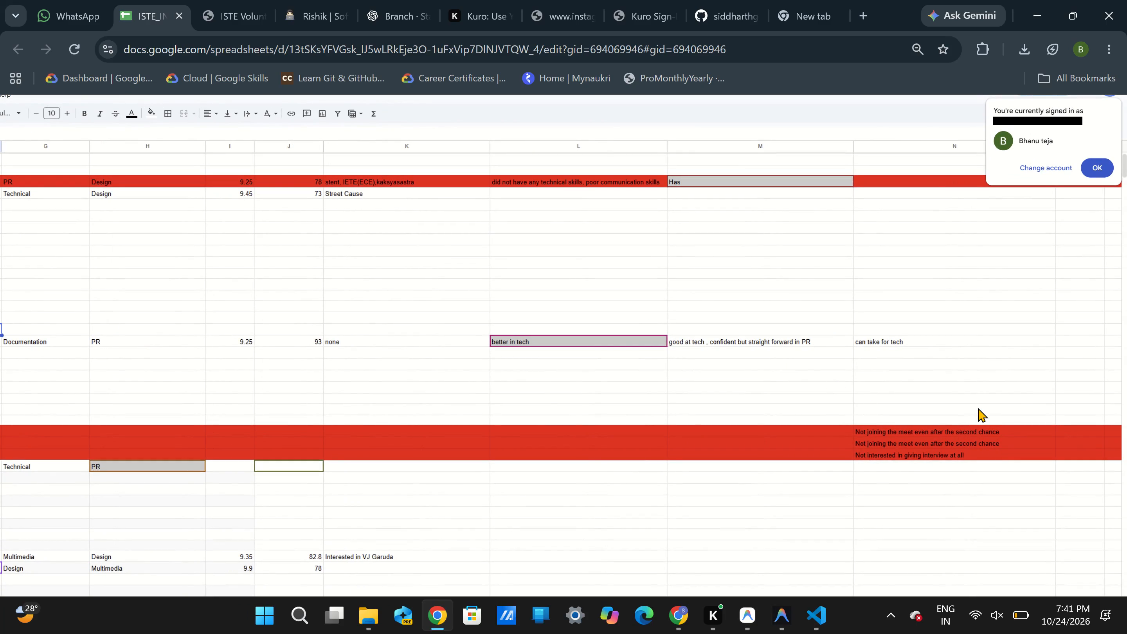
{"action": "scroll", "coordinate": [978, 408], "scroll_direction": "right", "scroll_amount": 7}
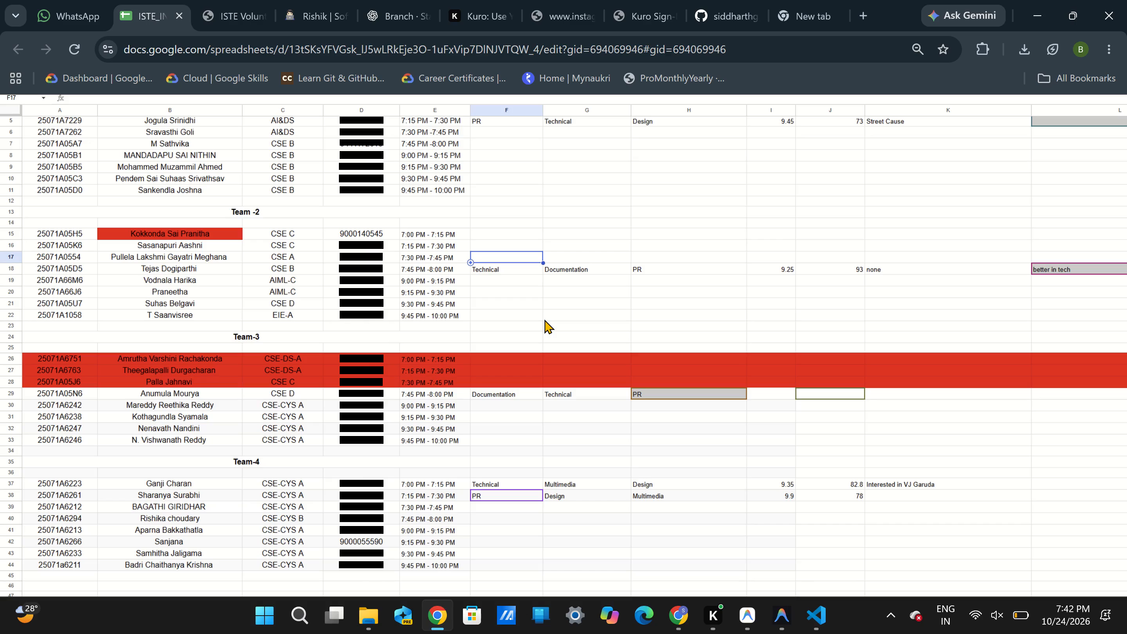
{"action": "scroll", "coordinate": [544, 319], "scroll_direction": "up", "scroll_amount": 1}
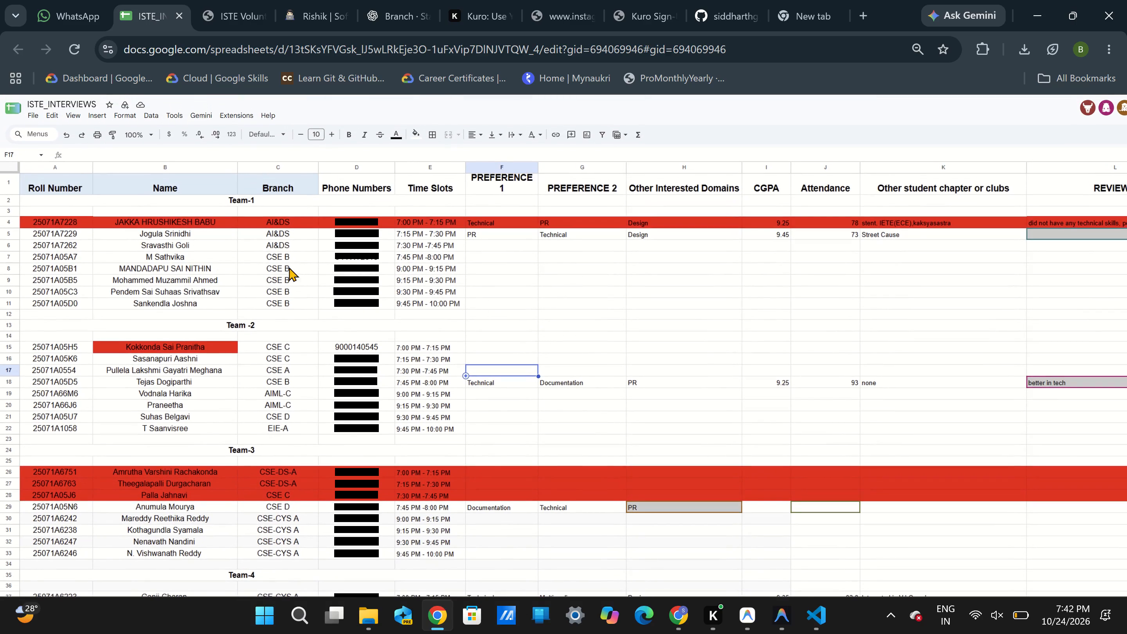
{"action": "scroll", "coordinate": [536, 267], "scroll_direction": "right", "scroll_amount": 1}
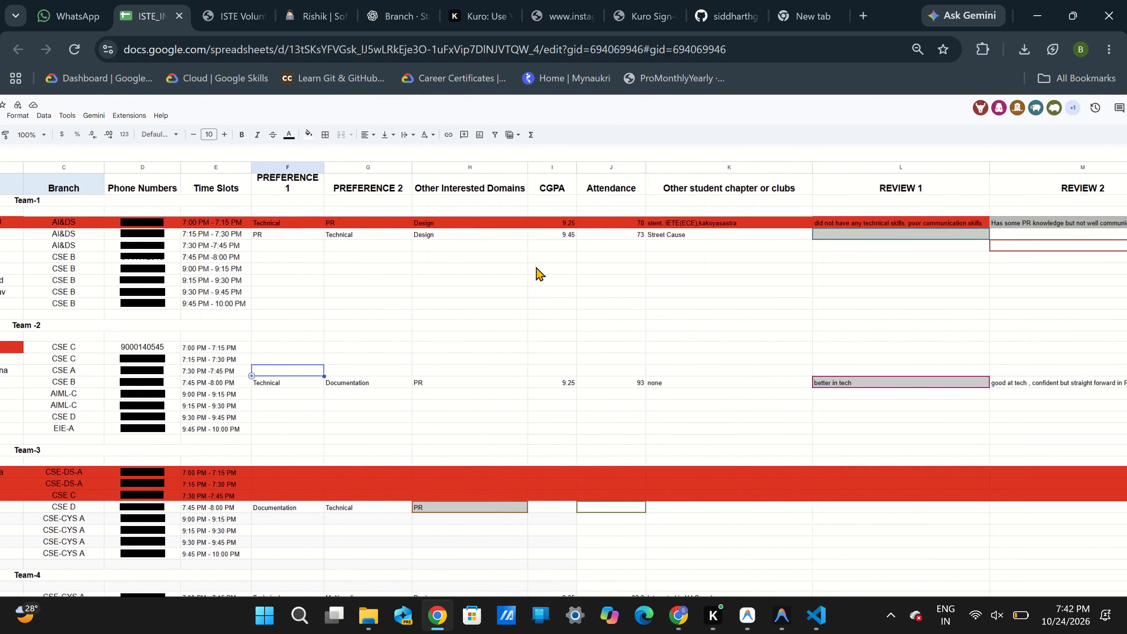
{"action": "scroll", "coordinate": [536, 267], "scroll_direction": "right", "scroll_amount": 1}
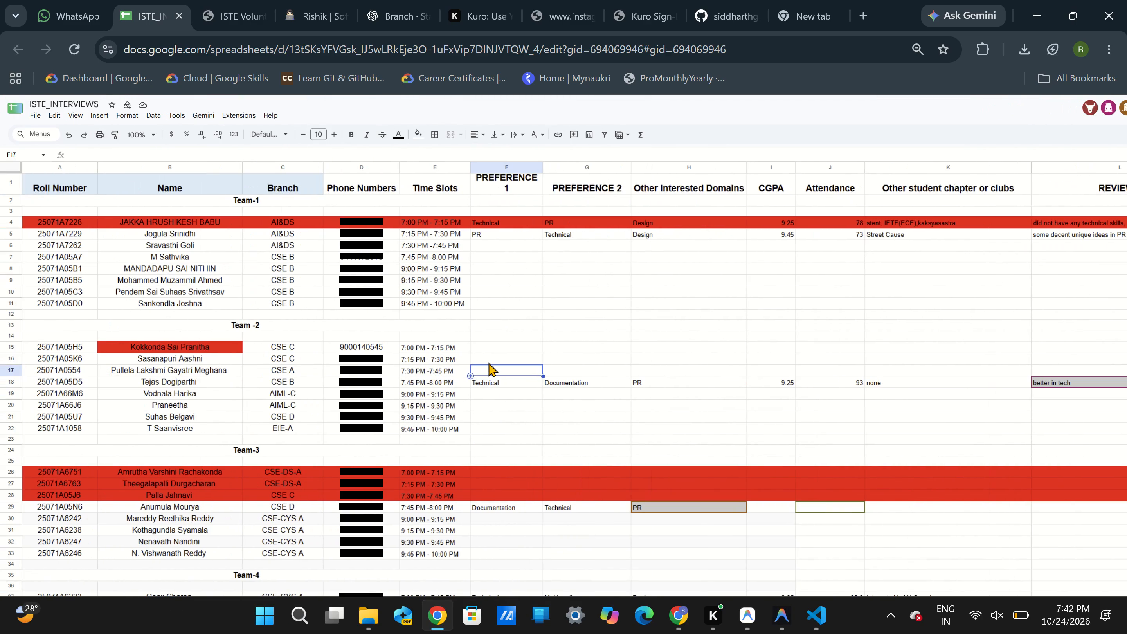
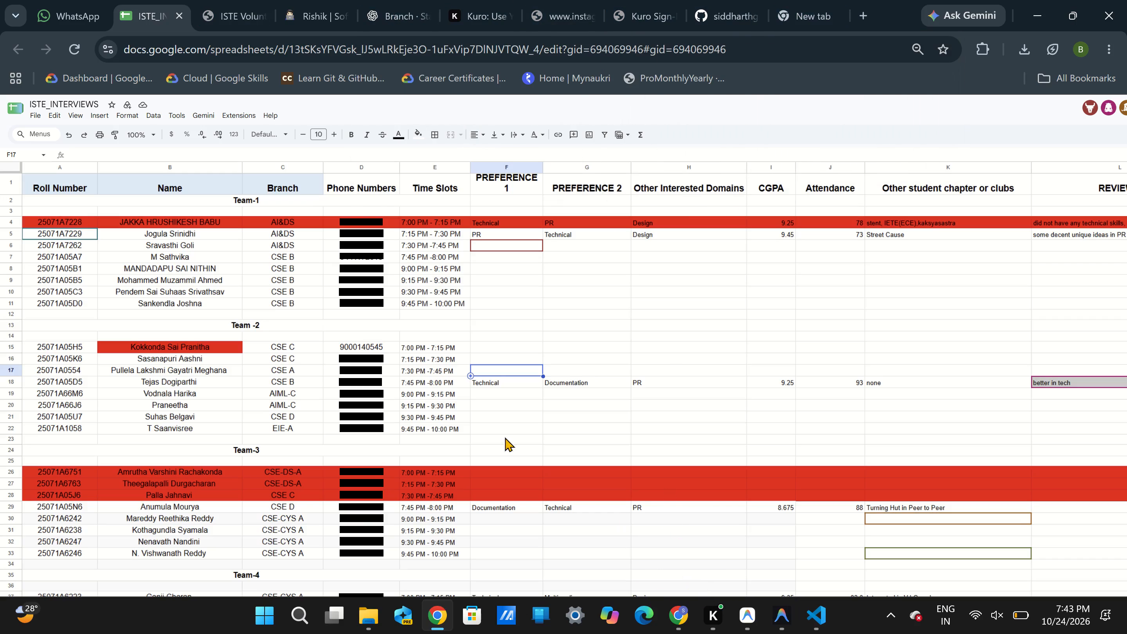
Look over the common intro and closing questions at the start of the ISTE Volunteer Recruitment PDF.
{"action": "left_click", "coordinate": [244, 4]}
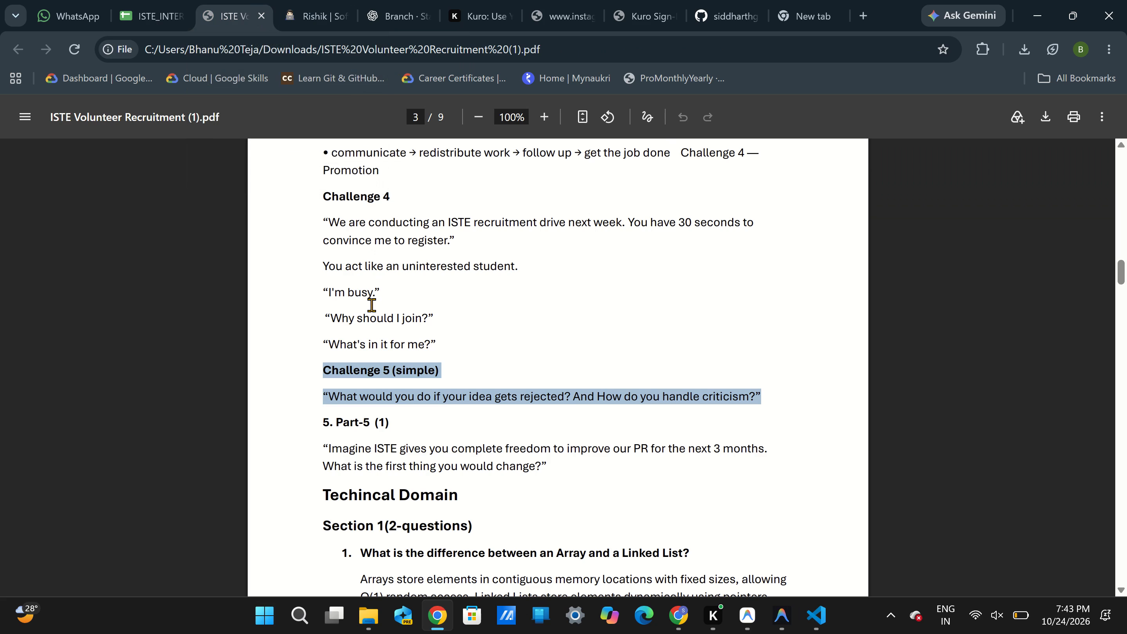
{"action": "scroll", "coordinate": [371, 305], "scroll_direction": "up", "scroll_amount": 19}
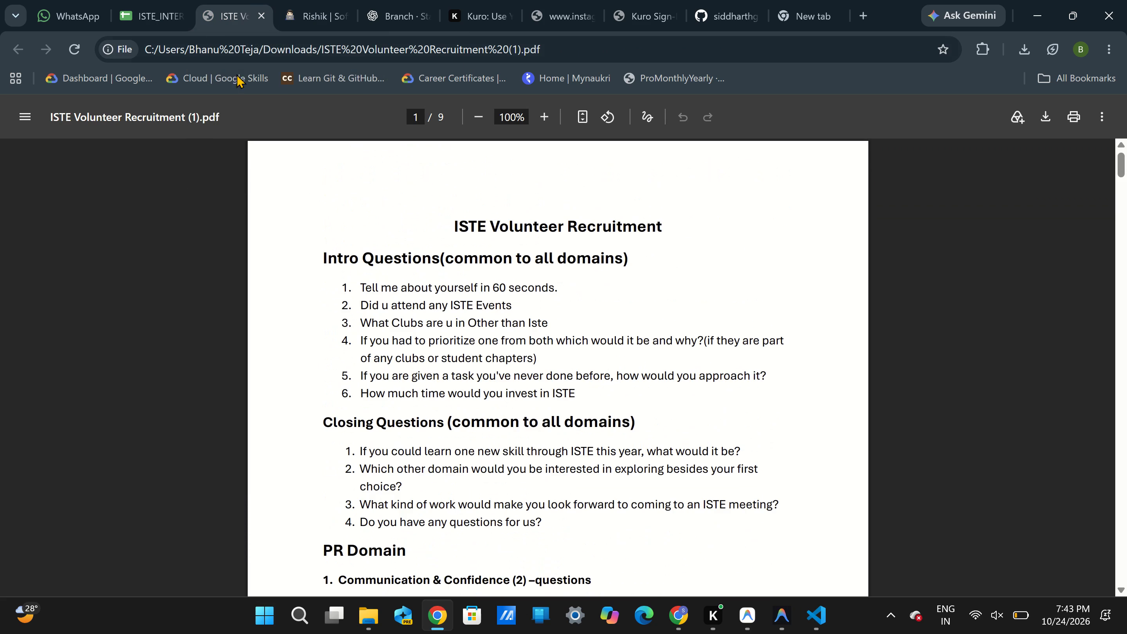
{"action": "left_click", "coordinate": [154, 0]}
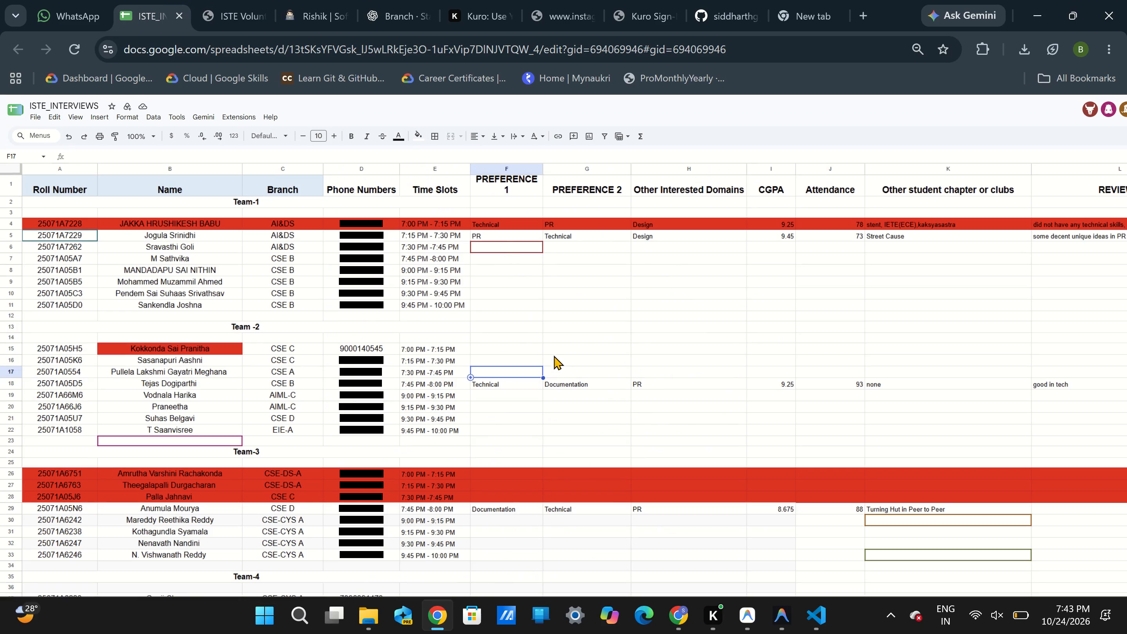
For the Team-2 candidate in row 17, enter PR as Preference 2 and Doc under Other Interested Domains.
{"action": "left_click", "coordinate": [560, 371]}
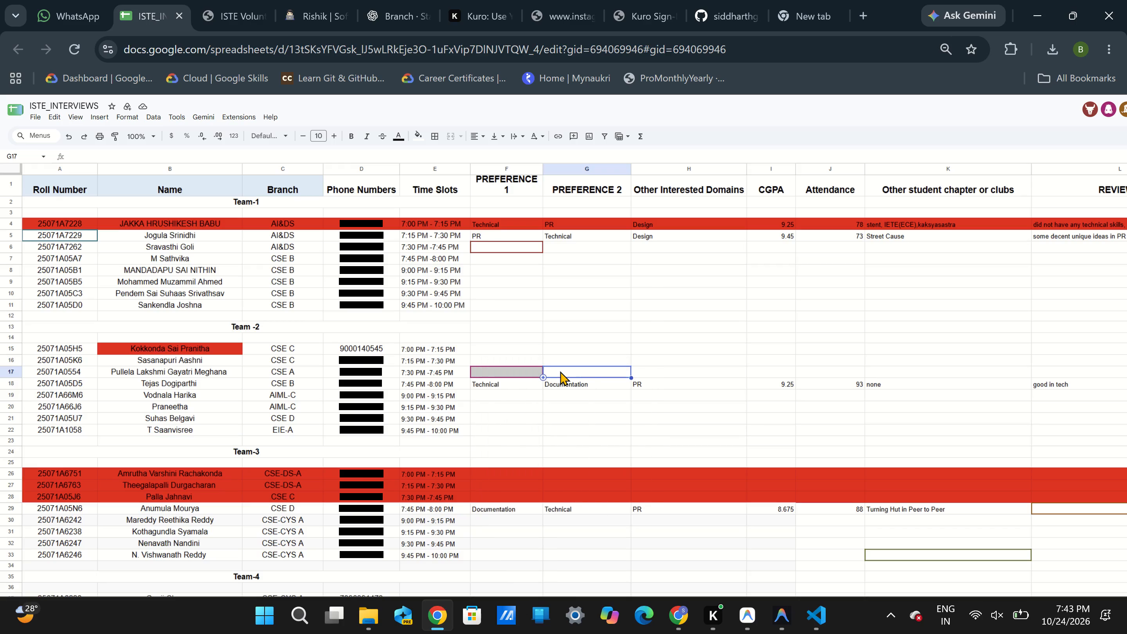
{"action": "type", "text": "PR"}
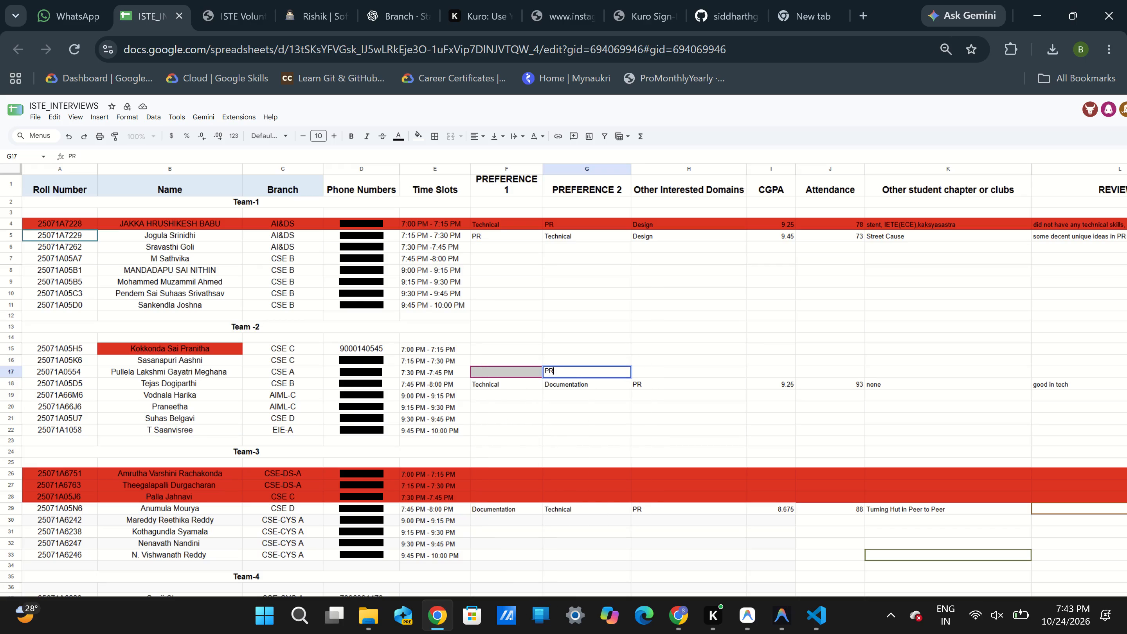
{"action": "left_click", "coordinate": [654, 368]}
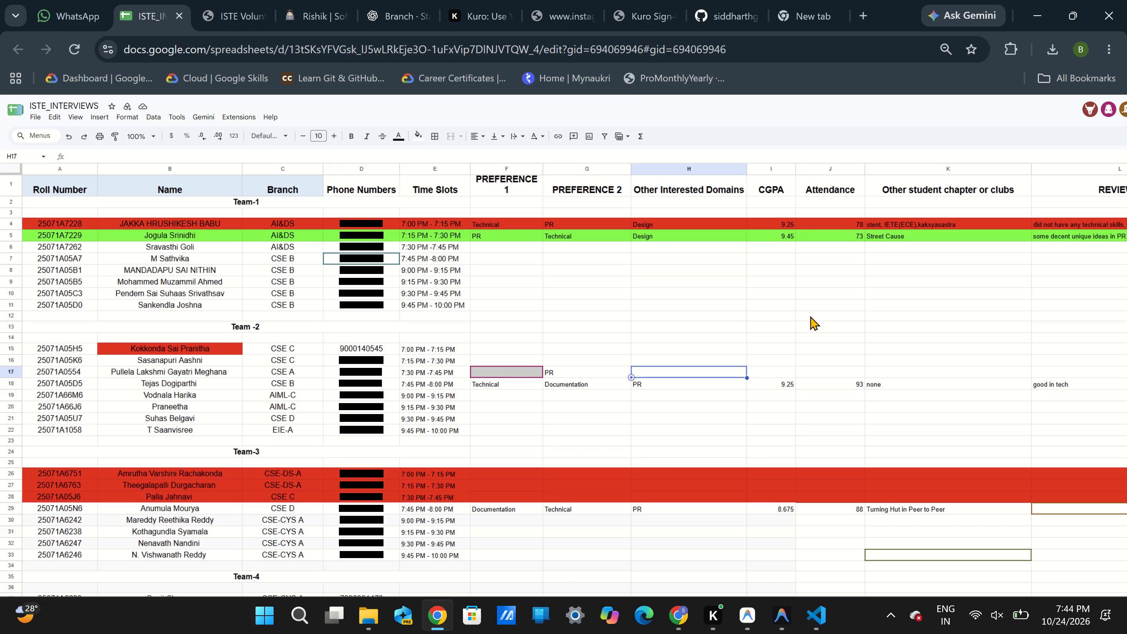
{"action": "key", "text": "i"}
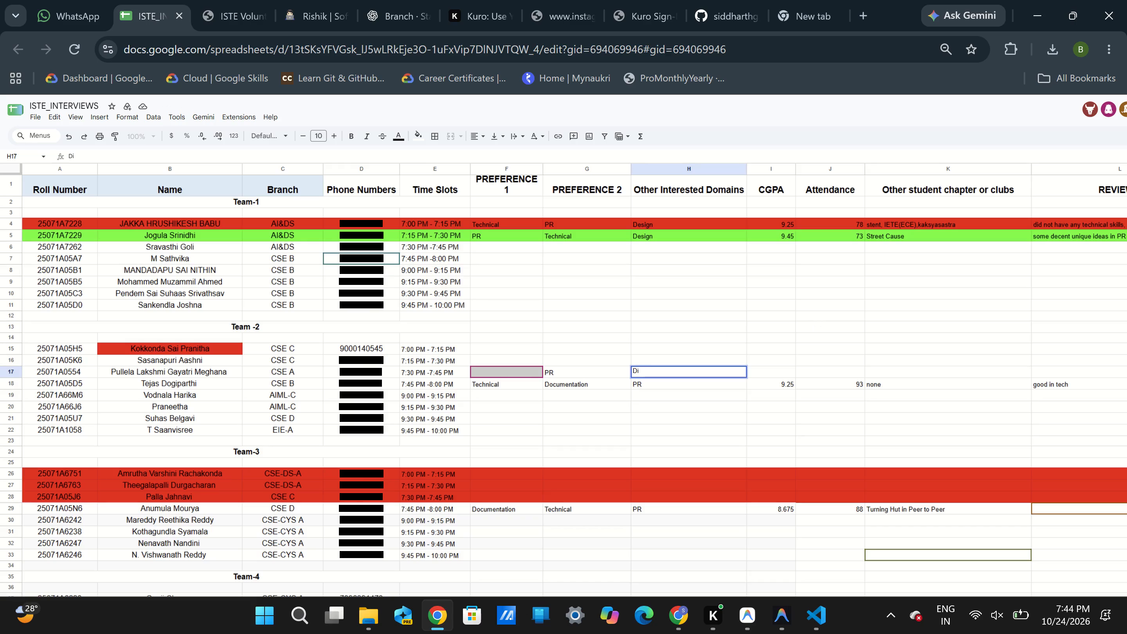
{"action": "key", "text": "equal"}
{"action": "key", "text": "BackSpace"}
{"action": "key", "text": "BackSpace"}
{"action": "type", "text": "oc"}
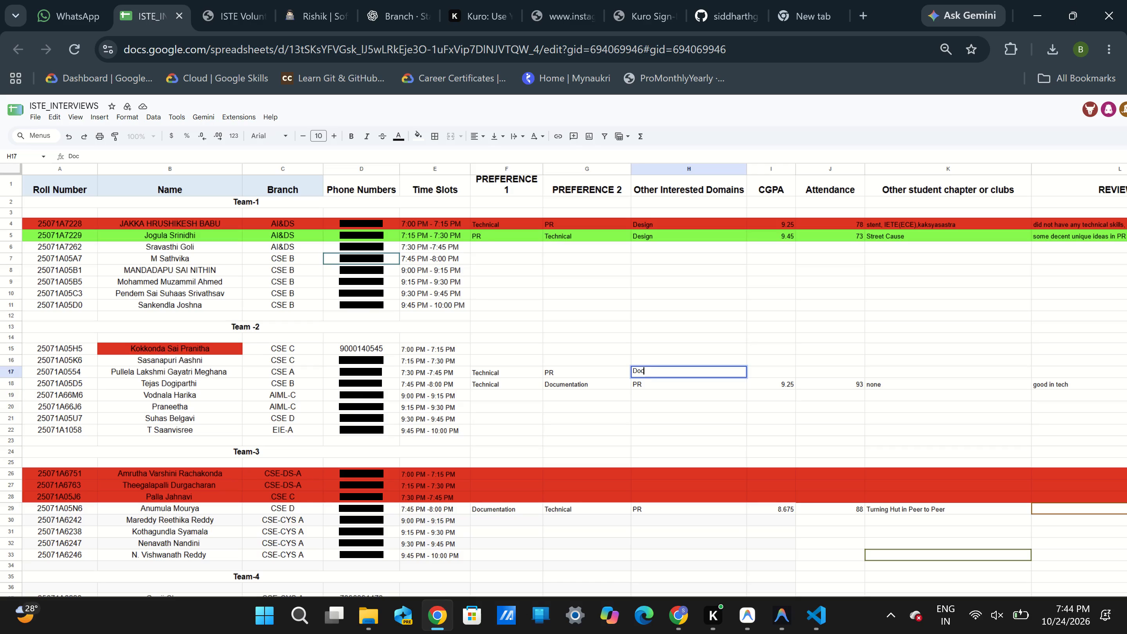
{"action": "key", "text": "Right"}
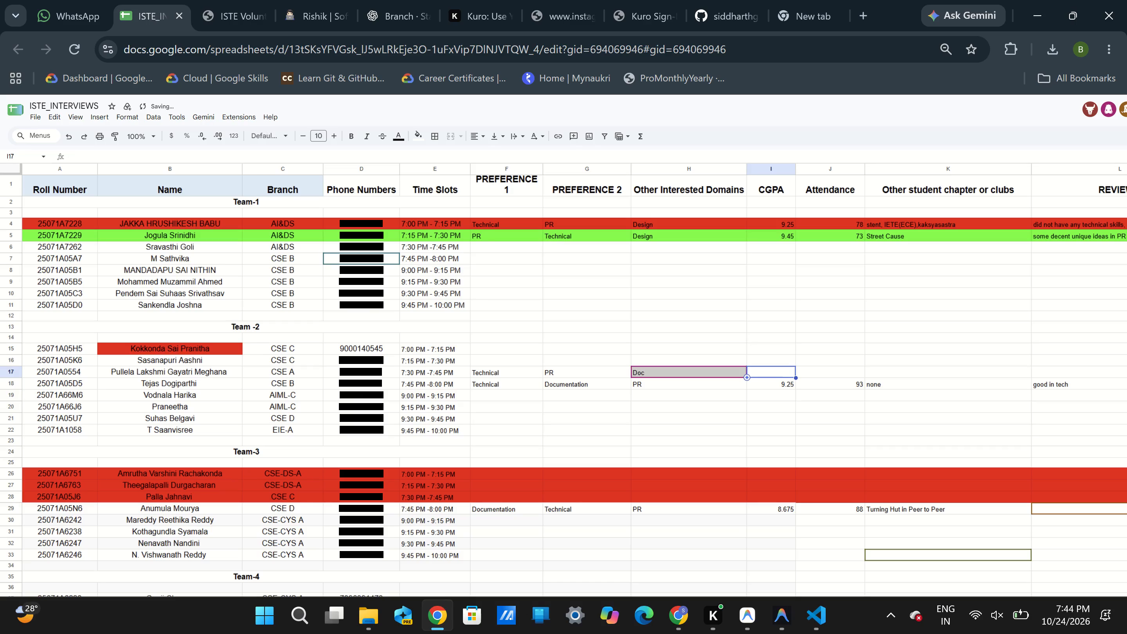
Enter 80 as the attendance of the Team-2 candidate in row 17.
{"action": "key", "text": "Right"}
{"action": "key", "text": "Left"}
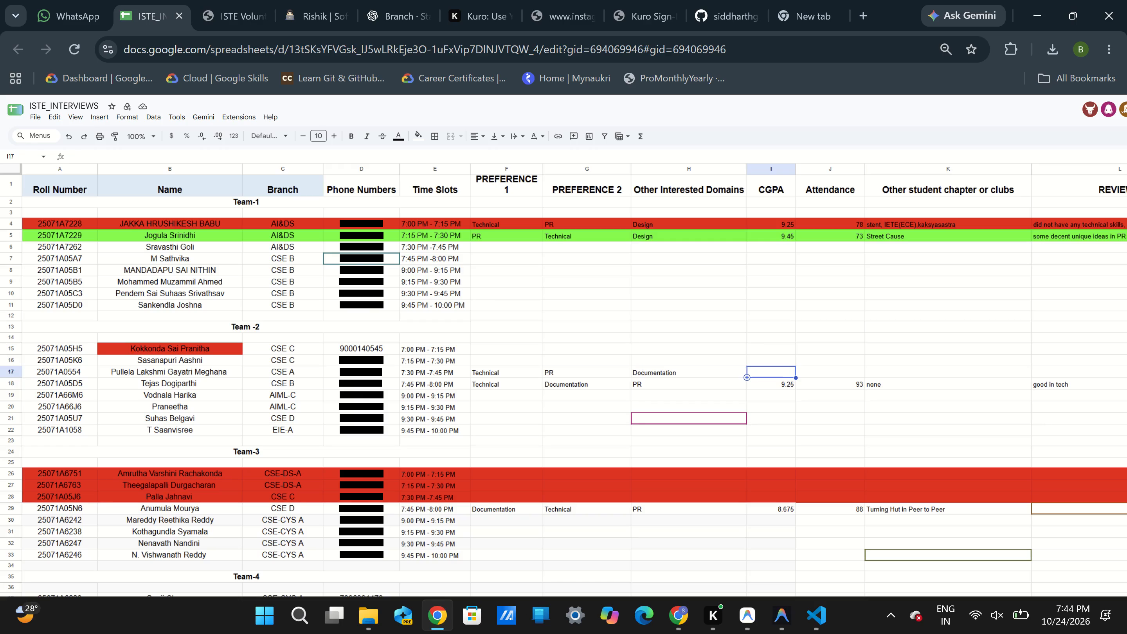
{"action": "key", "text": "Right"}
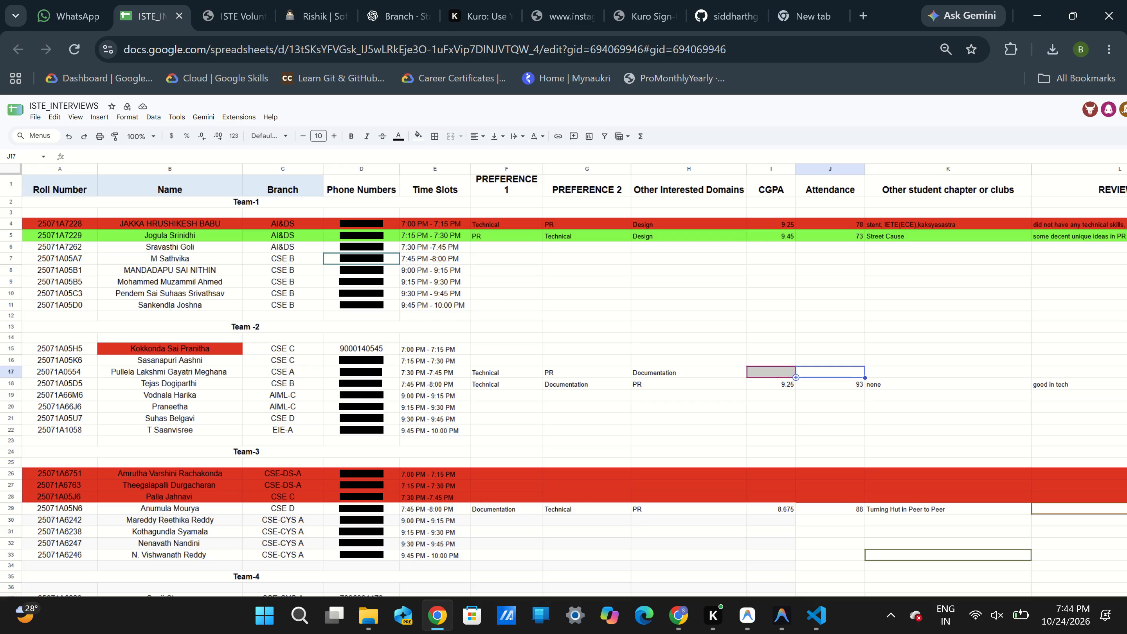
{"action": "type", "text": "80"}
{"action": "key", "text": "Right"}
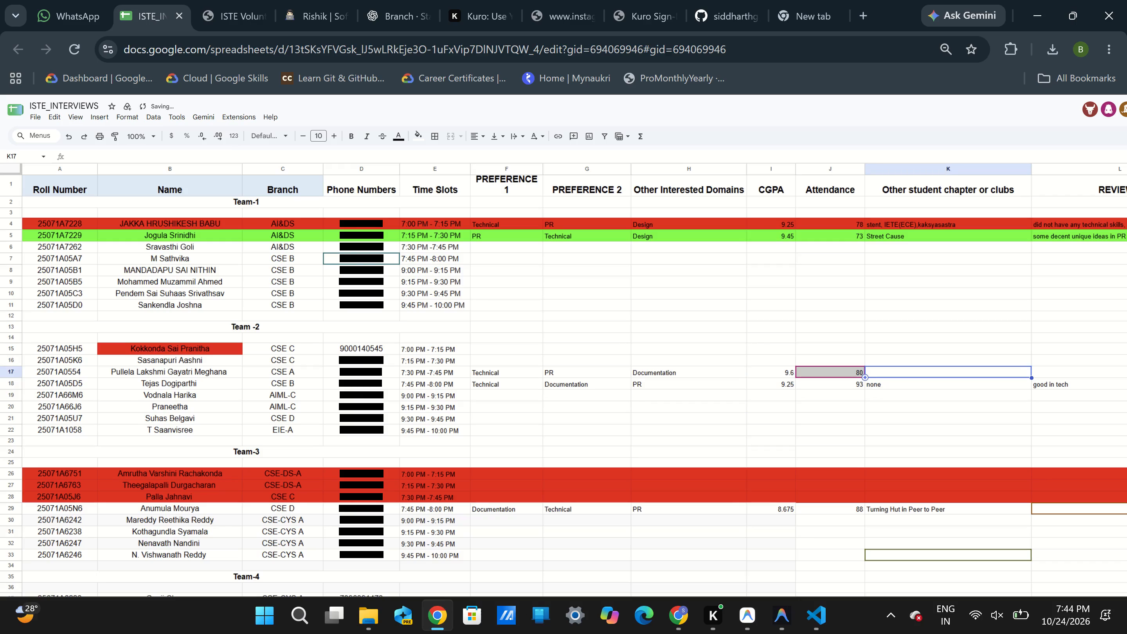
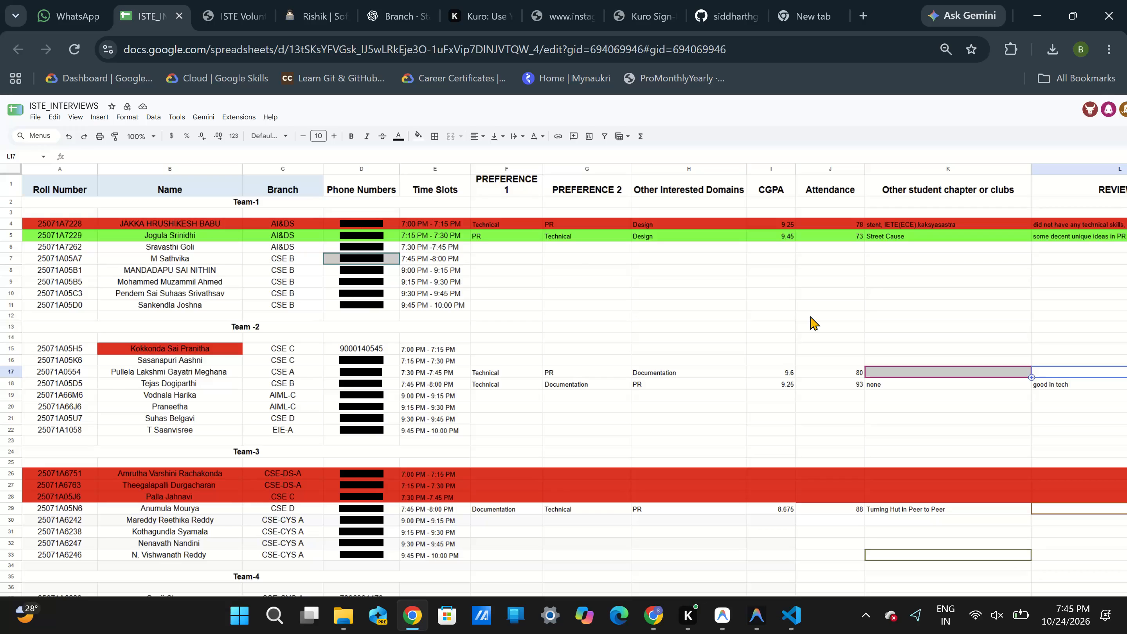
Switch to the ISTE Volunteer Recruitment PDF and look over the PR Domain questions on communication, networking and PR situations.
{"action": "scroll", "coordinate": [810, 316], "scroll_direction": "left", "scroll_amount": 2}
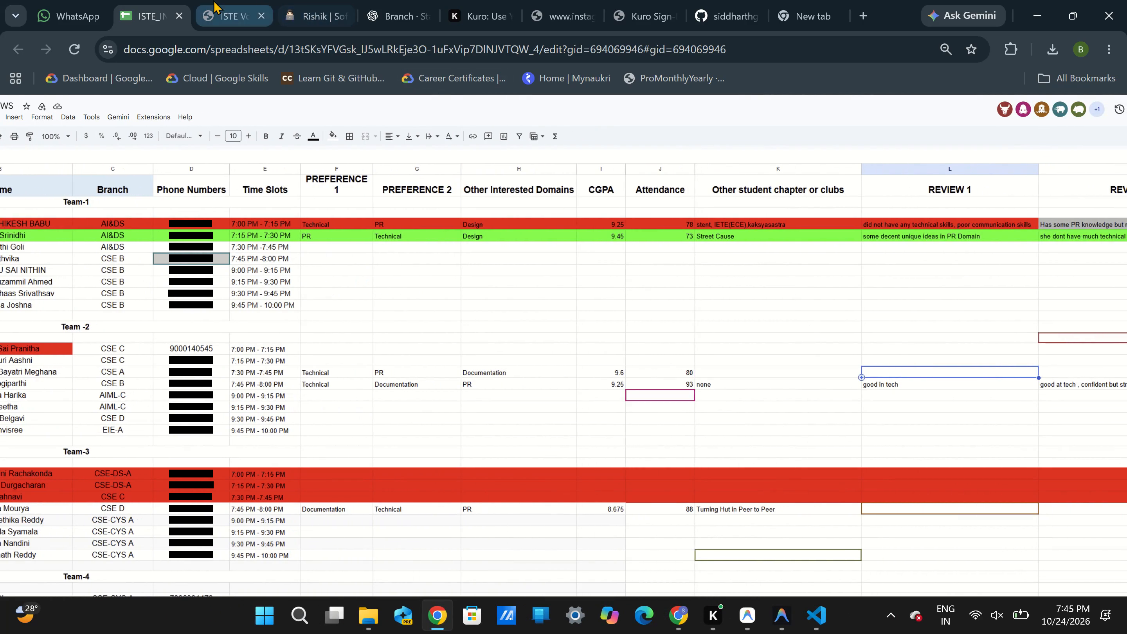
{"action": "left_click", "coordinate": [213, 0]}
{"action": "scroll", "coordinate": [376, 314], "scroll_direction": "down", "scroll_amount": 2}
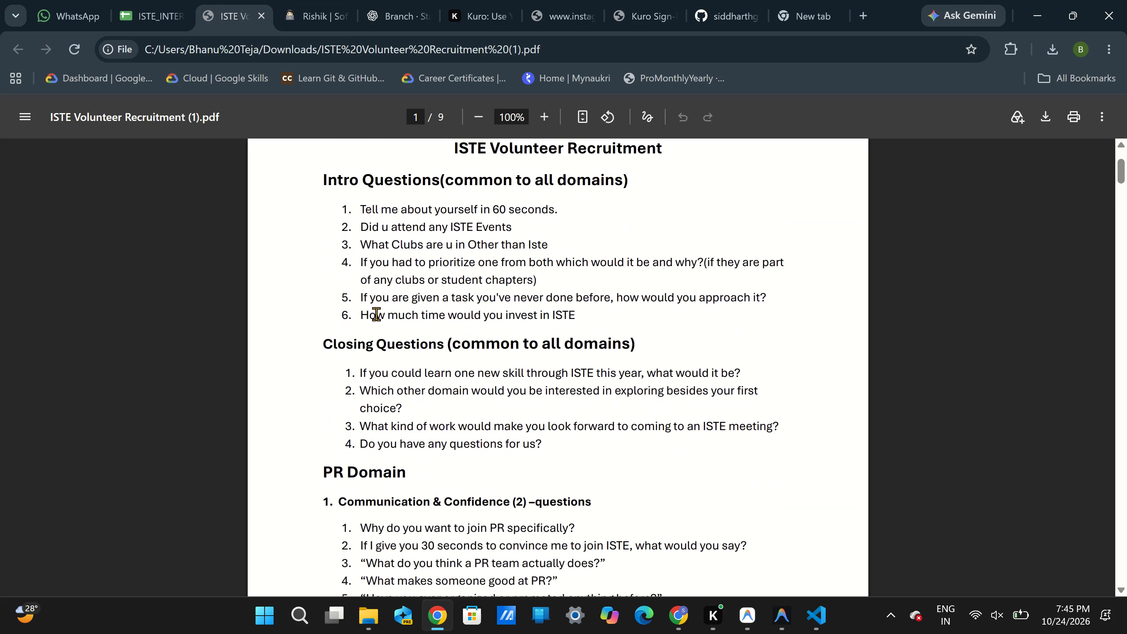
{"action": "scroll", "coordinate": [376, 314], "scroll_direction": "down", "scroll_amount": 3}
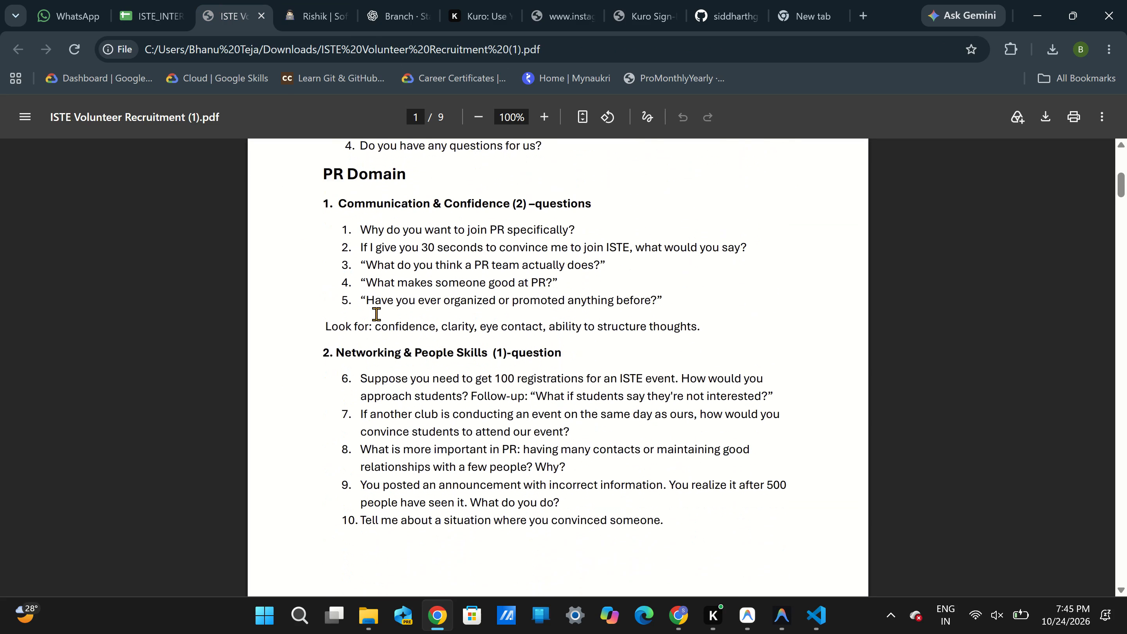
{"action": "scroll", "coordinate": [376, 314], "scroll_direction": "down", "scroll_amount": 1}
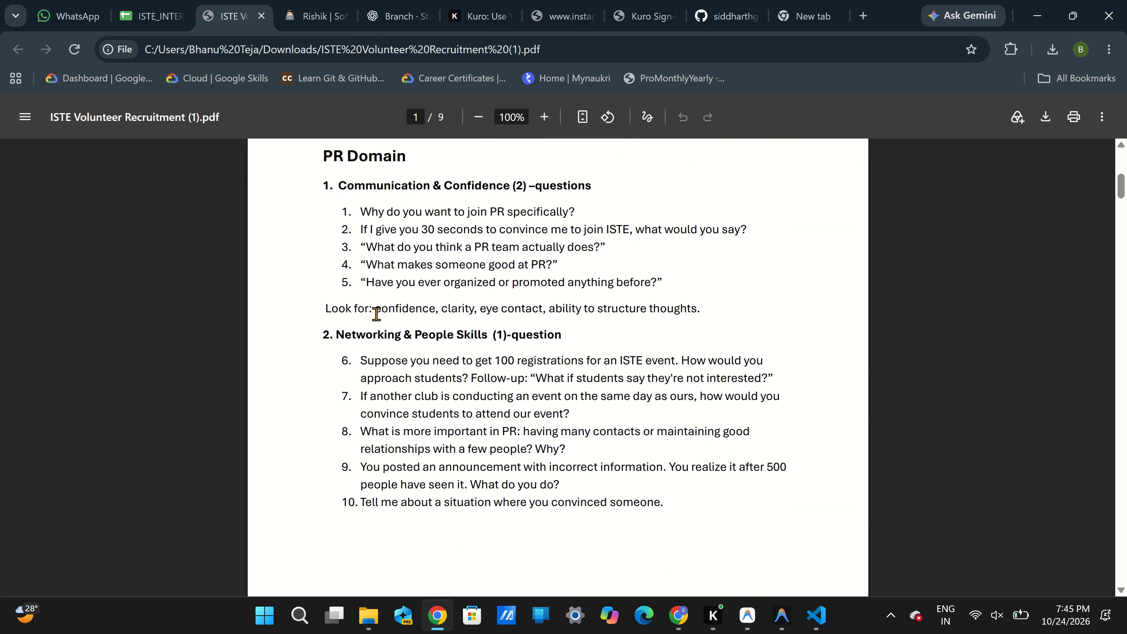
{"action": "scroll", "coordinate": [376, 314], "scroll_direction": "up", "scroll_amount": 1}
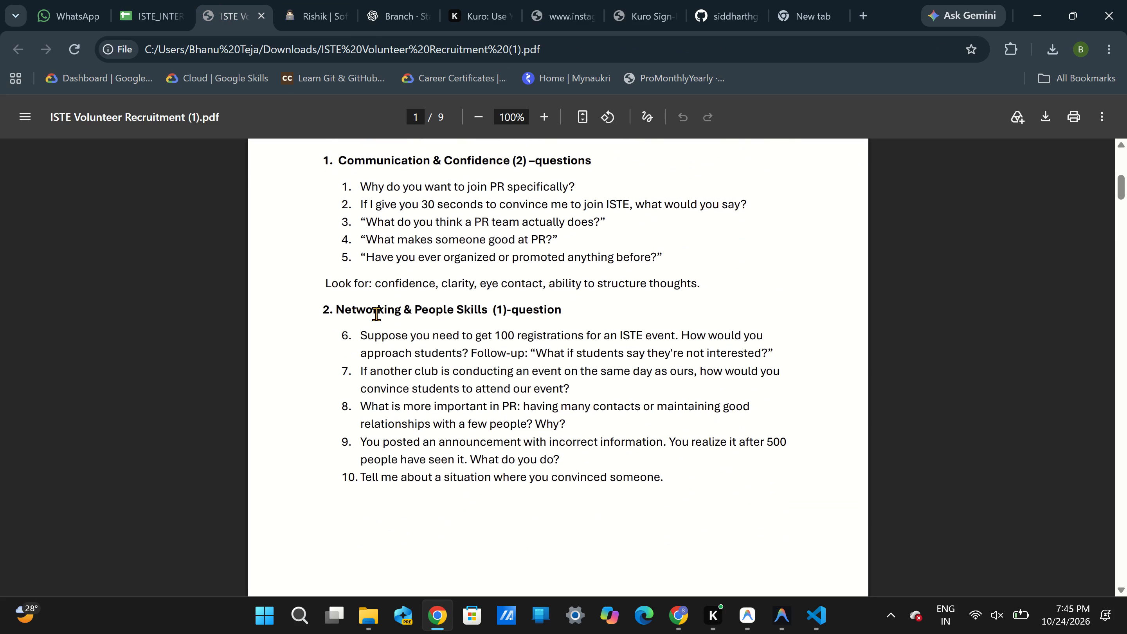
{"action": "scroll", "coordinate": [376, 314], "scroll_direction": "up", "scroll_amount": 1}
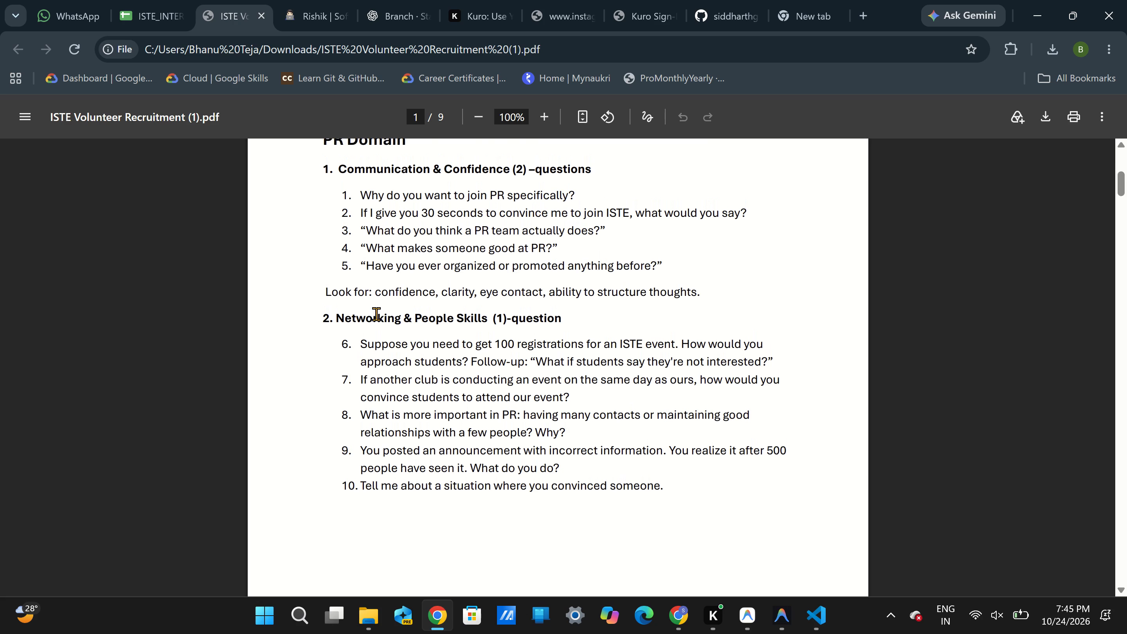
{"action": "scroll", "coordinate": [376, 314], "scroll_direction": "up", "scroll_amount": 1}
{"action": "scroll", "coordinate": [376, 314], "scroll_direction": "down", "scroll_amount": 6}
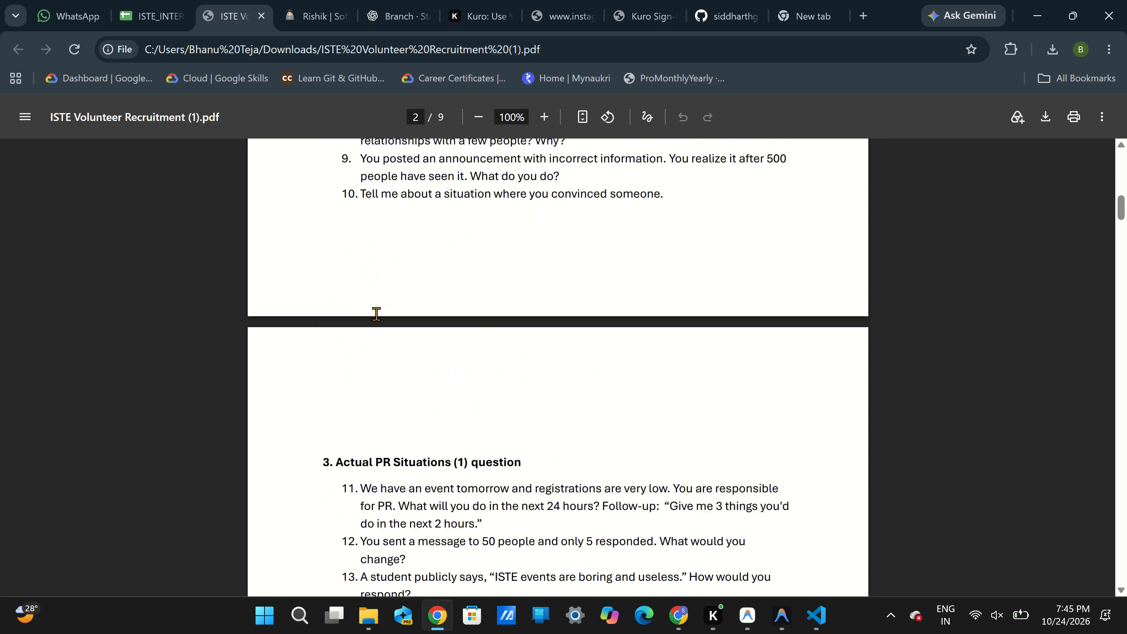
{"action": "scroll", "coordinate": [376, 314], "scroll_direction": "down", "scroll_amount": 3}
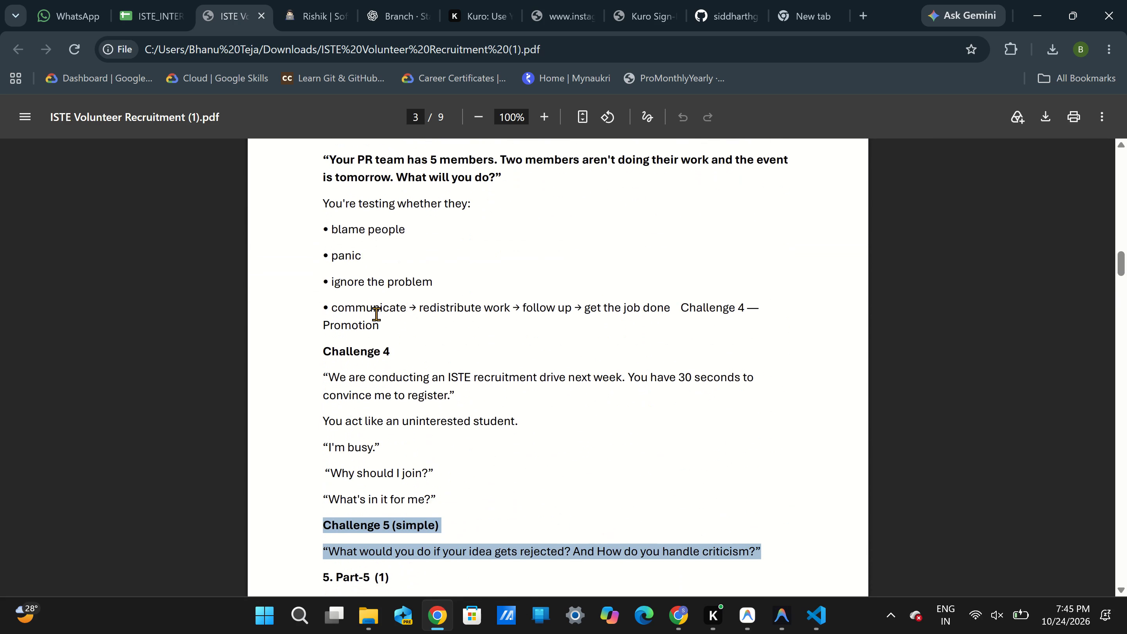
{"action": "scroll", "coordinate": [376, 314], "scroll_direction": "down", "scroll_amount": 2}
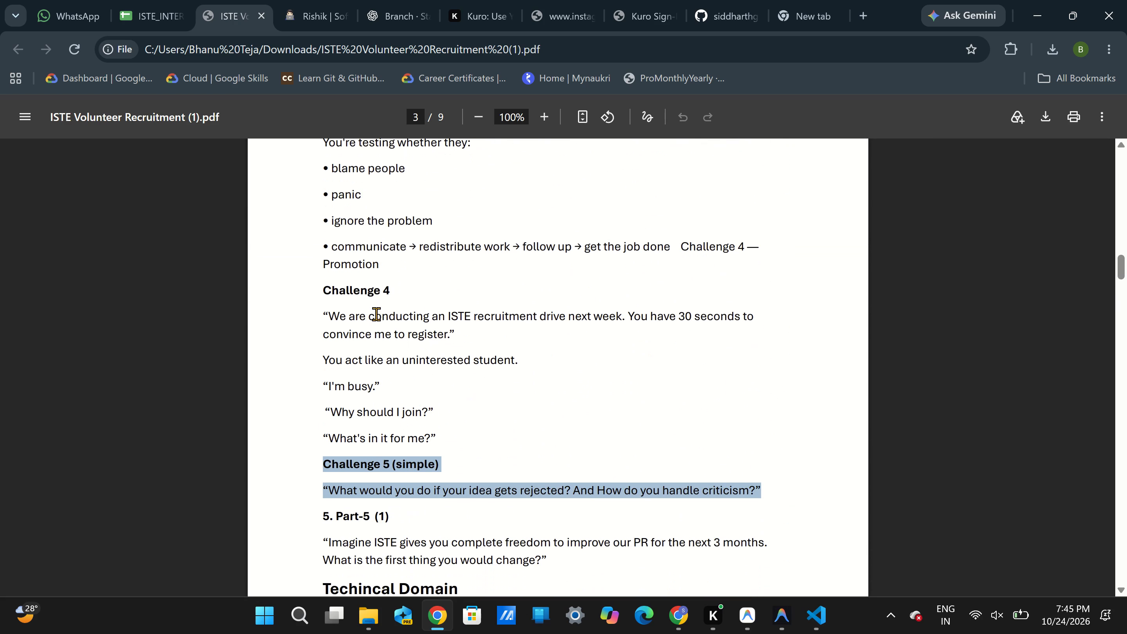
{"action": "scroll", "coordinate": [376, 314], "scroll_direction": "down", "scroll_amount": 3}
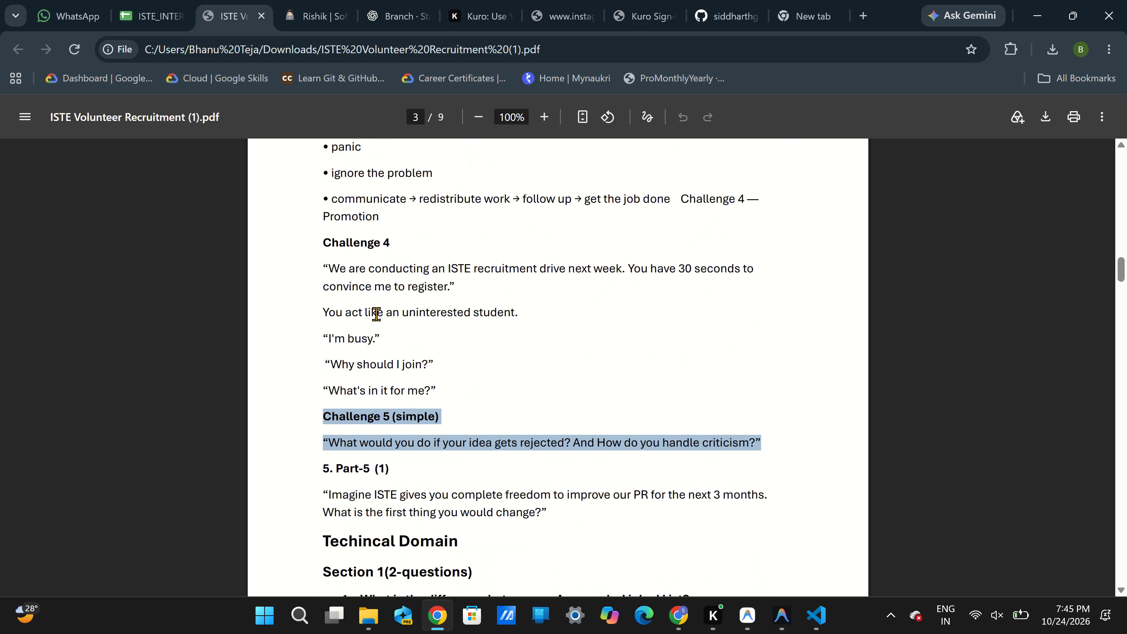
{"action": "scroll", "coordinate": [376, 314], "scroll_direction": "down", "scroll_amount": 3}
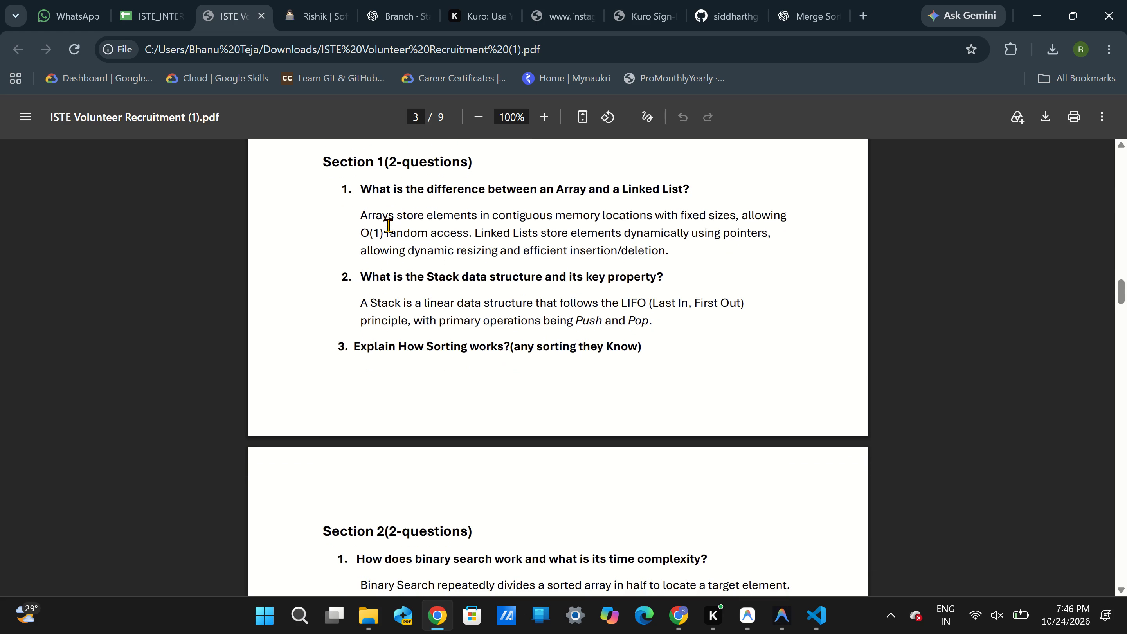
Read from the Section 1 sorting question through the Section 2 questions on binary search, React and JavaScript in the recruitment PDF.
{"action": "scroll", "coordinate": [388, 225], "scroll_direction": "down", "scroll_amount": 1}
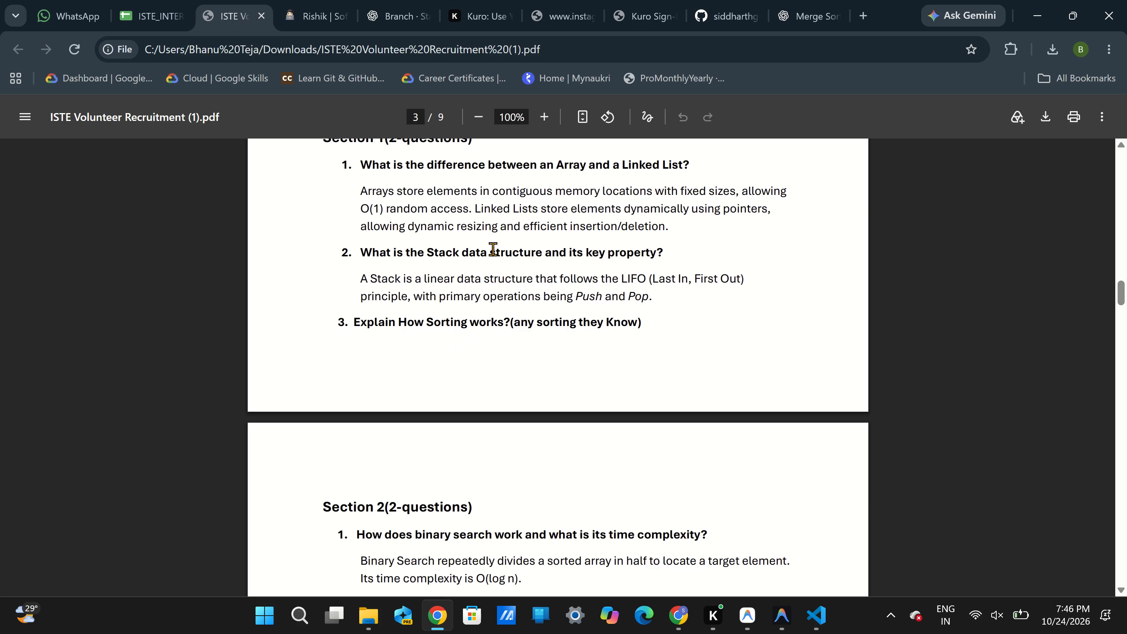
{"action": "scroll", "coordinate": [490, 329], "scroll_direction": "down", "scroll_amount": 1}
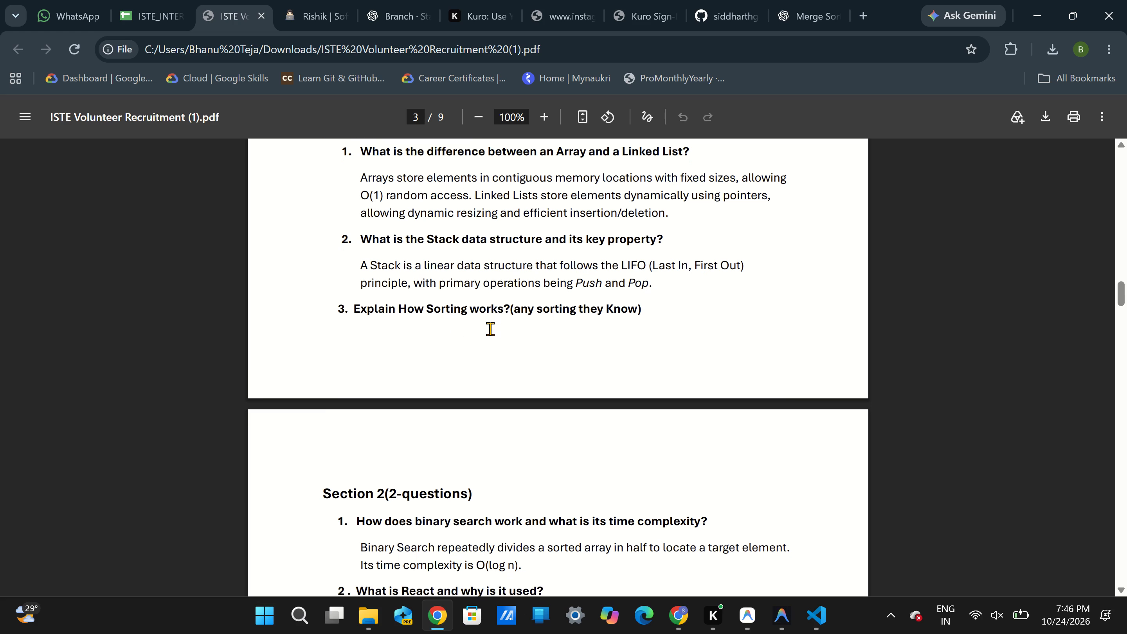
{"action": "scroll", "coordinate": [490, 329], "scroll_direction": "down", "scroll_amount": 1}
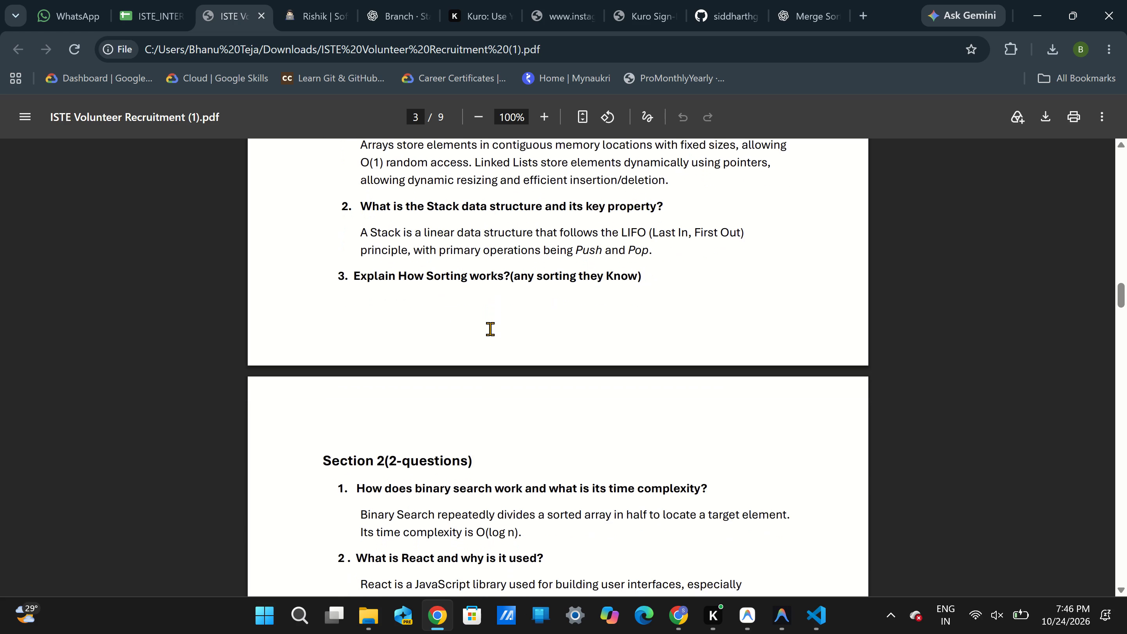
{"action": "scroll", "coordinate": [490, 329], "scroll_direction": "down", "scroll_amount": 2}
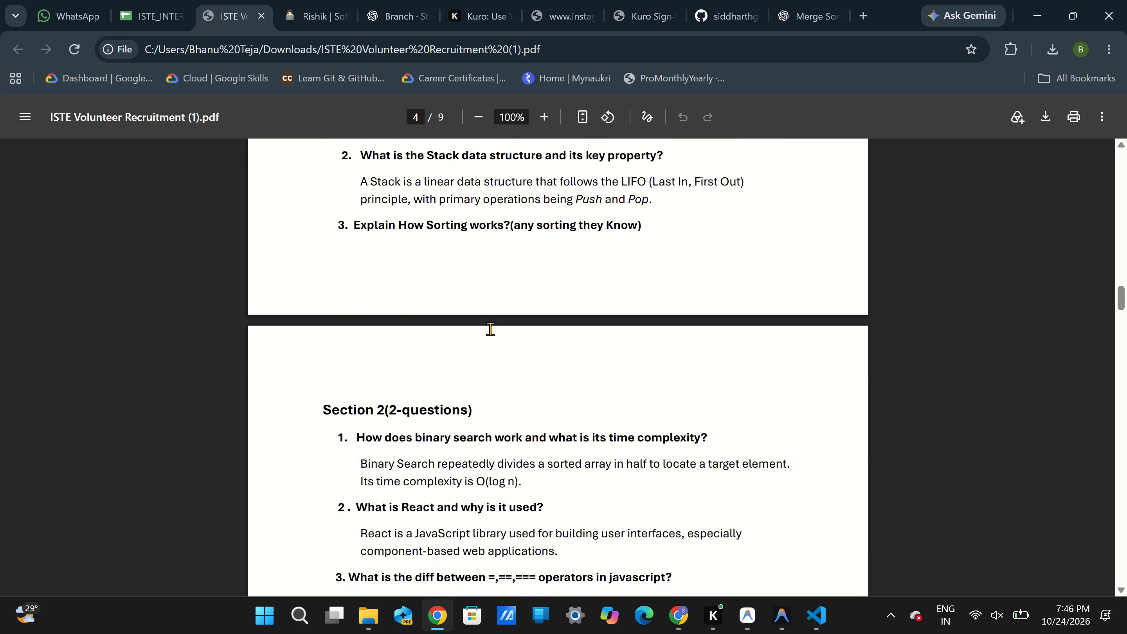
{"action": "scroll", "coordinate": [490, 329], "scroll_direction": "down", "scroll_amount": 2}
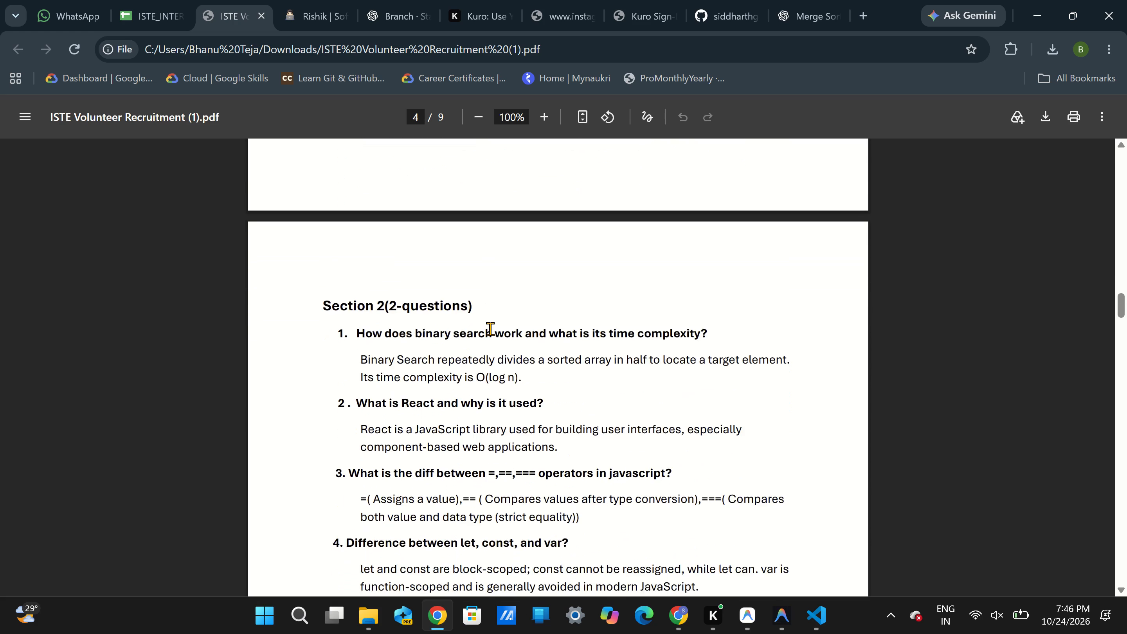
{"action": "scroll", "coordinate": [490, 329], "scroll_direction": "down", "scroll_amount": 2}
{"action": "scroll", "coordinate": [490, 329], "scroll_direction": "up", "scroll_amount": 1}
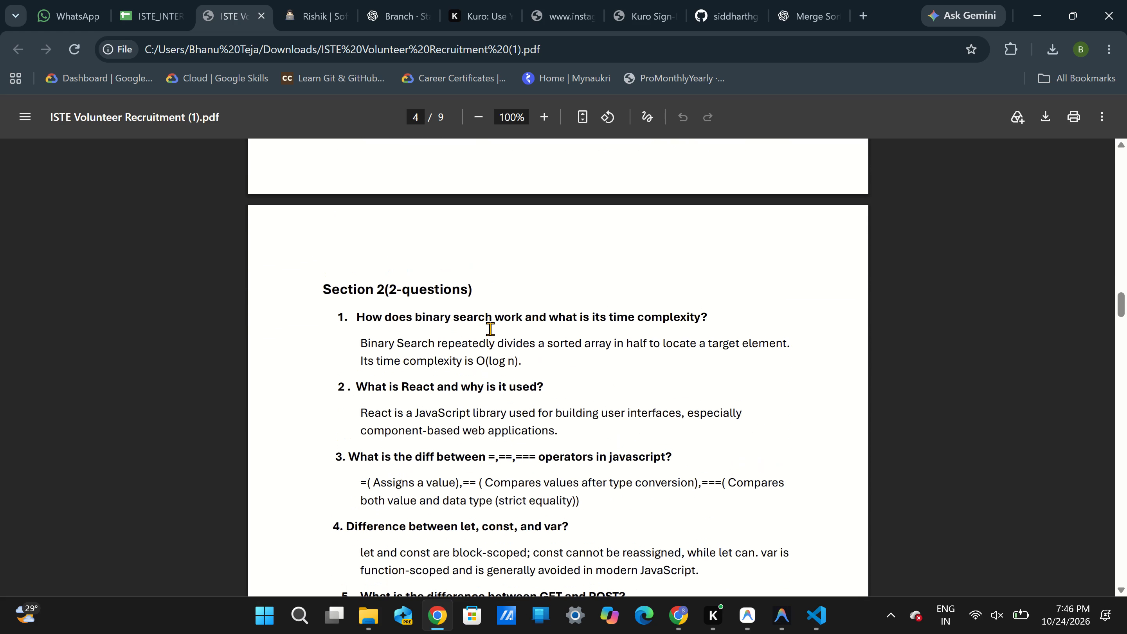
{"action": "scroll", "coordinate": [490, 329], "scroll_direction": "down", "scroll_amount": 1}
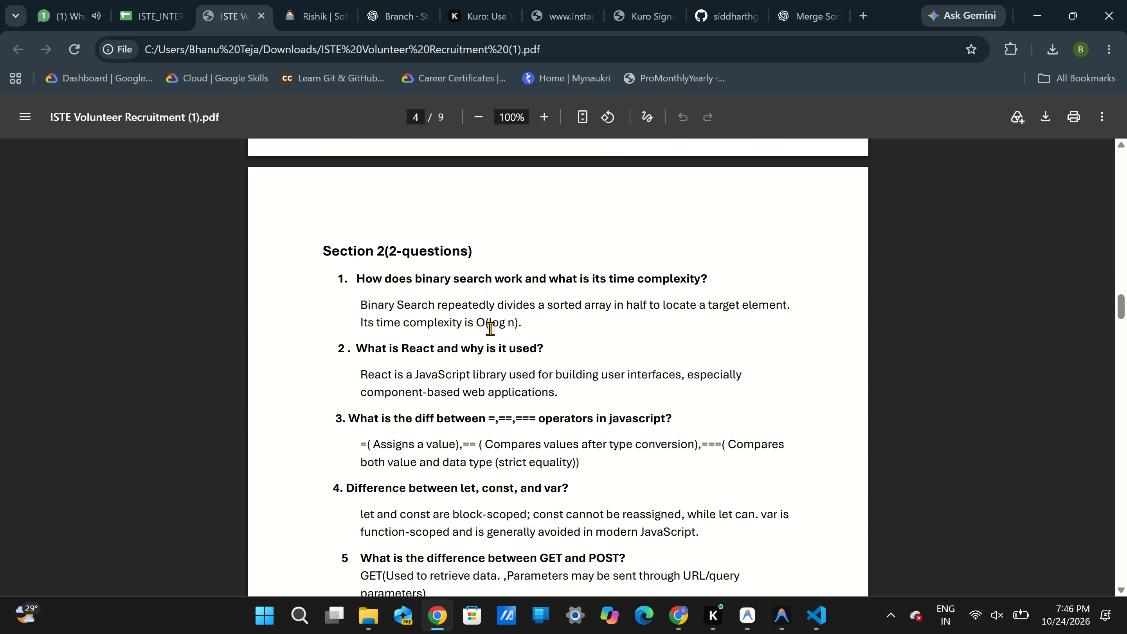
{"action": "scroll", "coordinate": [490, 329], "scroll_direction": "down", "scroll_amount": 1}
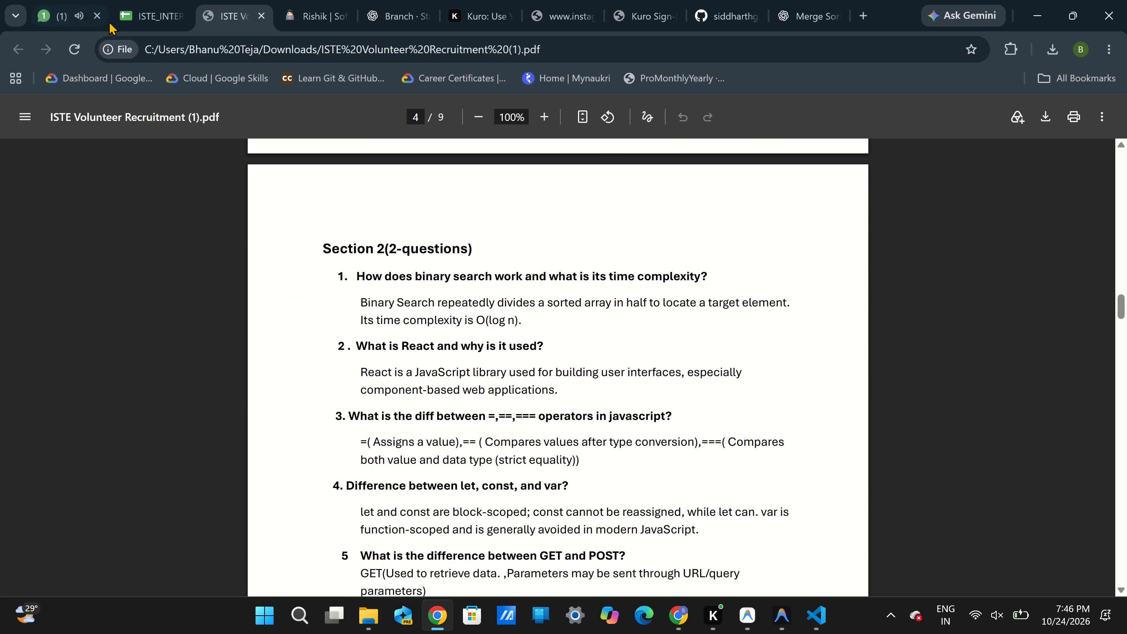
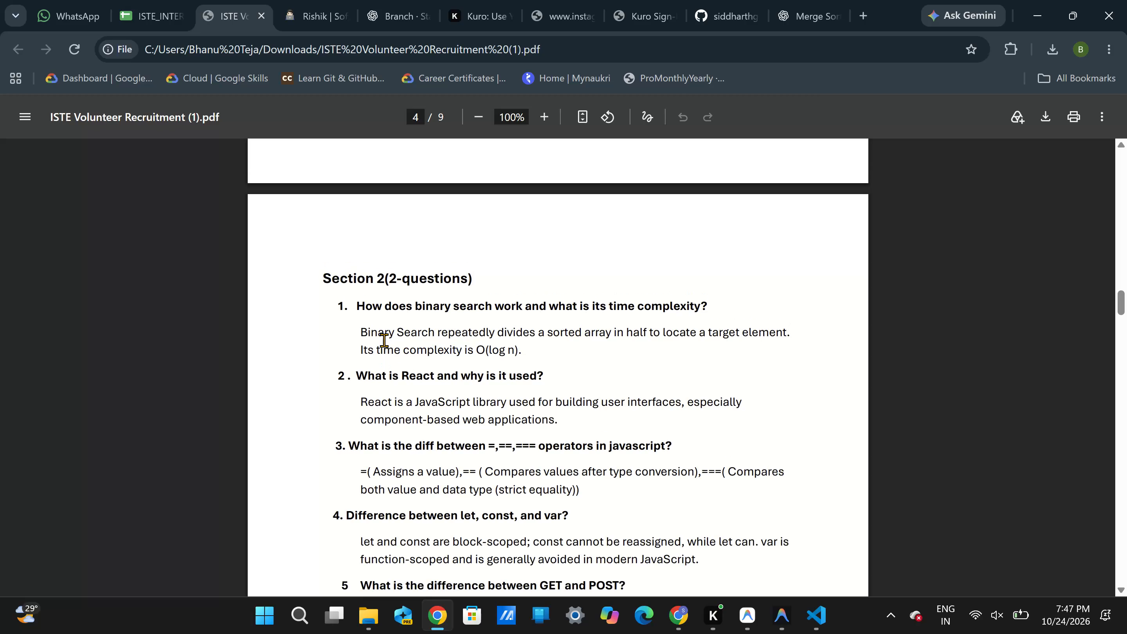
Review the Technical Domain Section 1 questions again, highlighting the random access phrase in the Array versus Linked List answer.
{"action": "scroll", "coordinate": [384, 340], "scroll_direction": "up", "scroll_amount": 1}
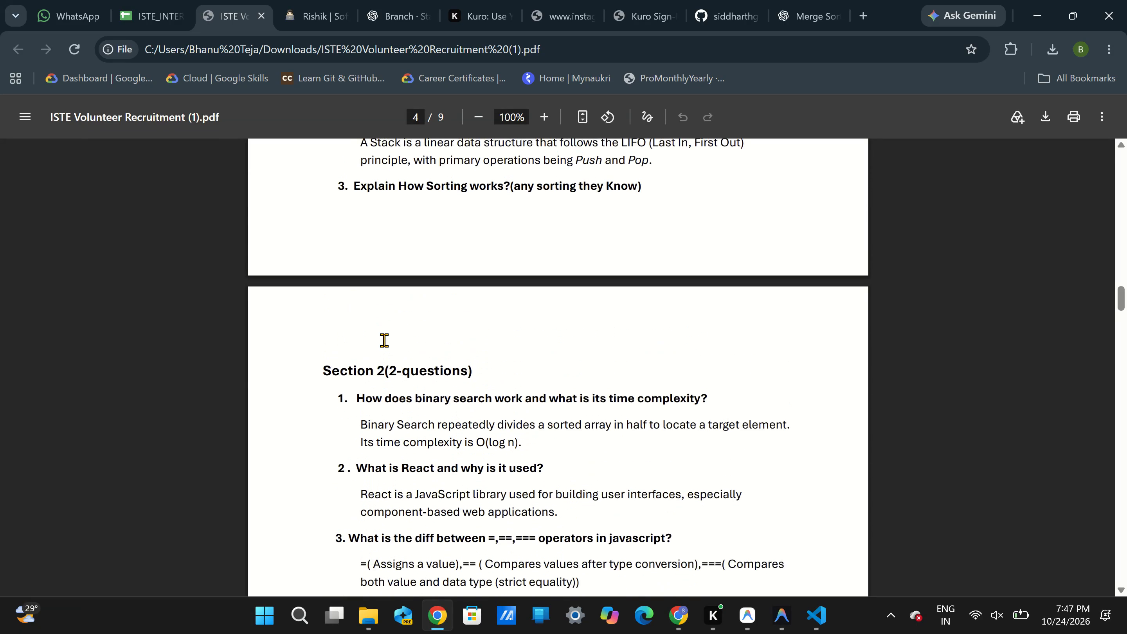
{"action": "scroll", "coordinate": [384, 340], "scroll_direction": "up", "scroll_amount": 2}
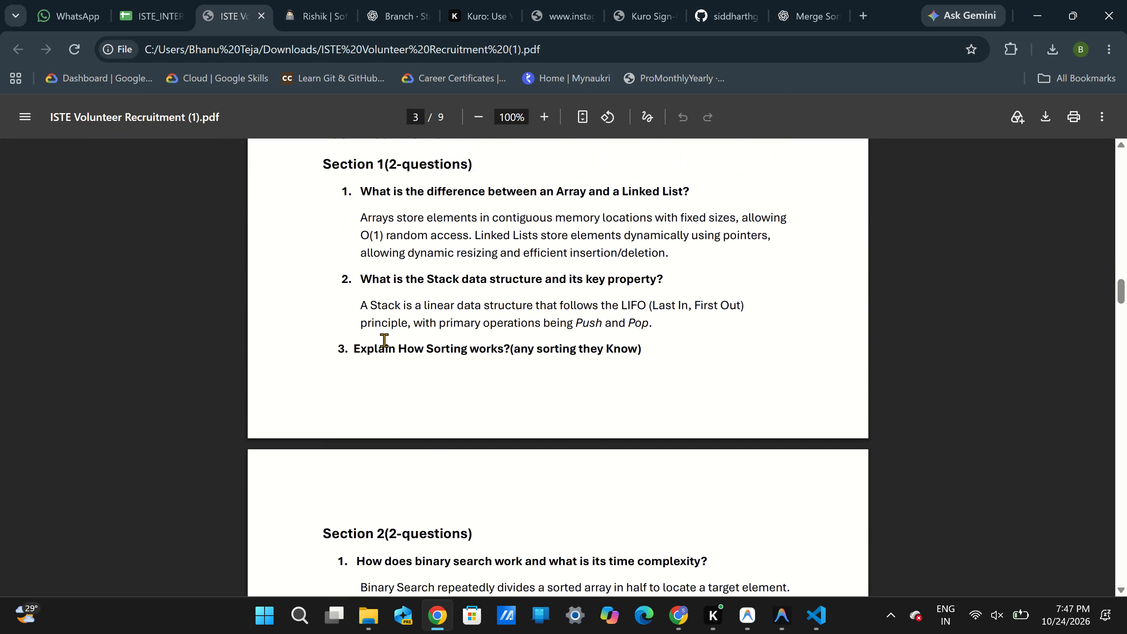
{"action": "scroll", "coordinate": [384, 340], "scroll_direction": "up", "scroll_amount": 1}
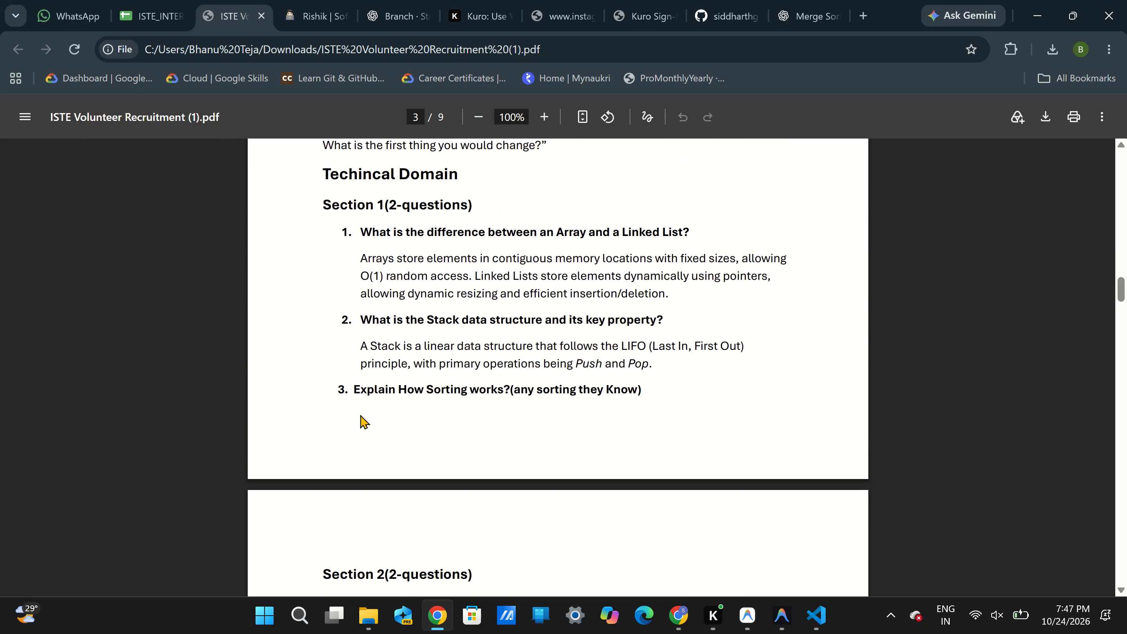
{"action": "scroll", "coordinate": [393, 365], "scroll_direction": "down", "scroll_amount": 1}
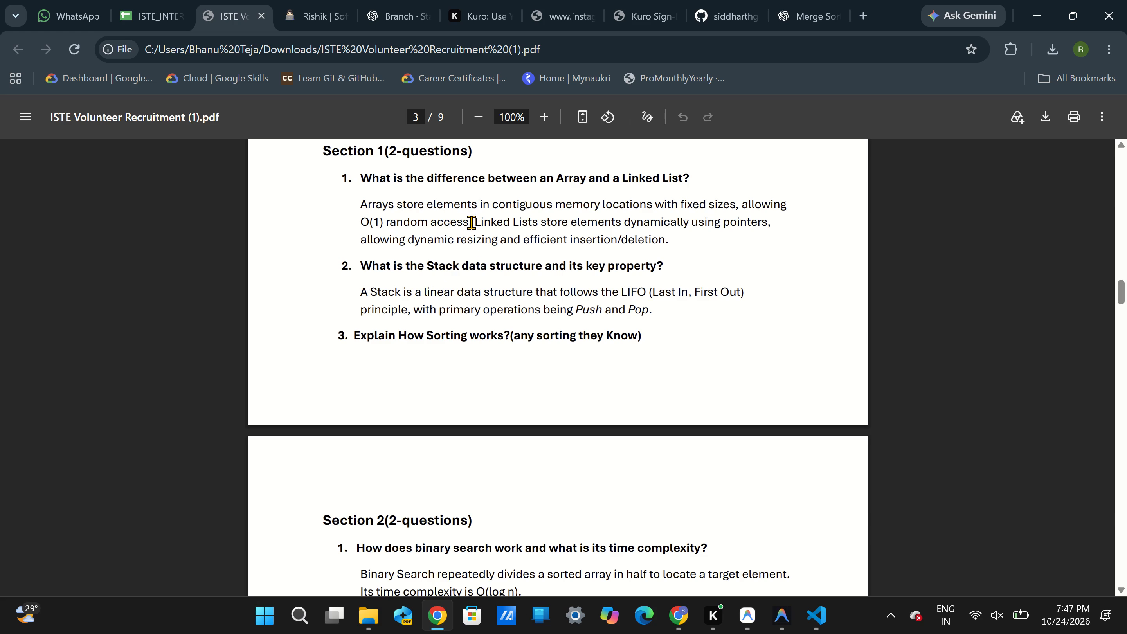
{"action": "left_click_drag", "start_coordinate": [471, 222], "coordinate": [368, 220]}
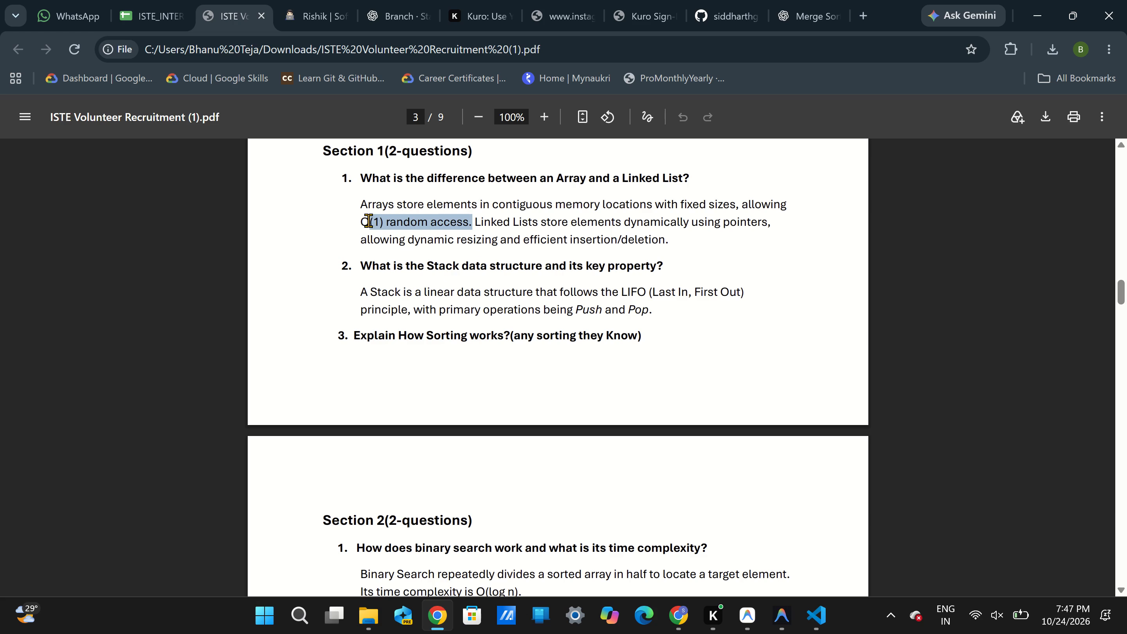
Read the Section 1 question on the difference between an Array and a Linked List, highlighting its wording while following along.
{"action": "left_click_drag", "start_coordinate": [368, 220], "coordinate": [360, 223]}
{"action": "left_click", "coordinate": [360, 223]}
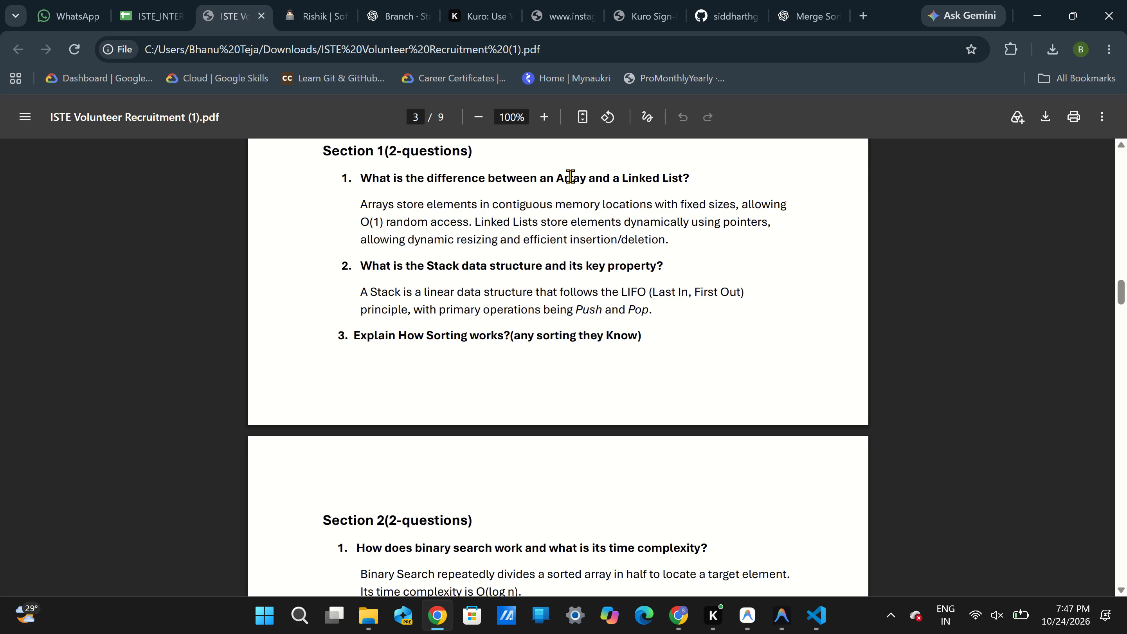
{"action": "left_click_drag", "start_coordinate": [560, 180], "coordinate": [642, 184]}
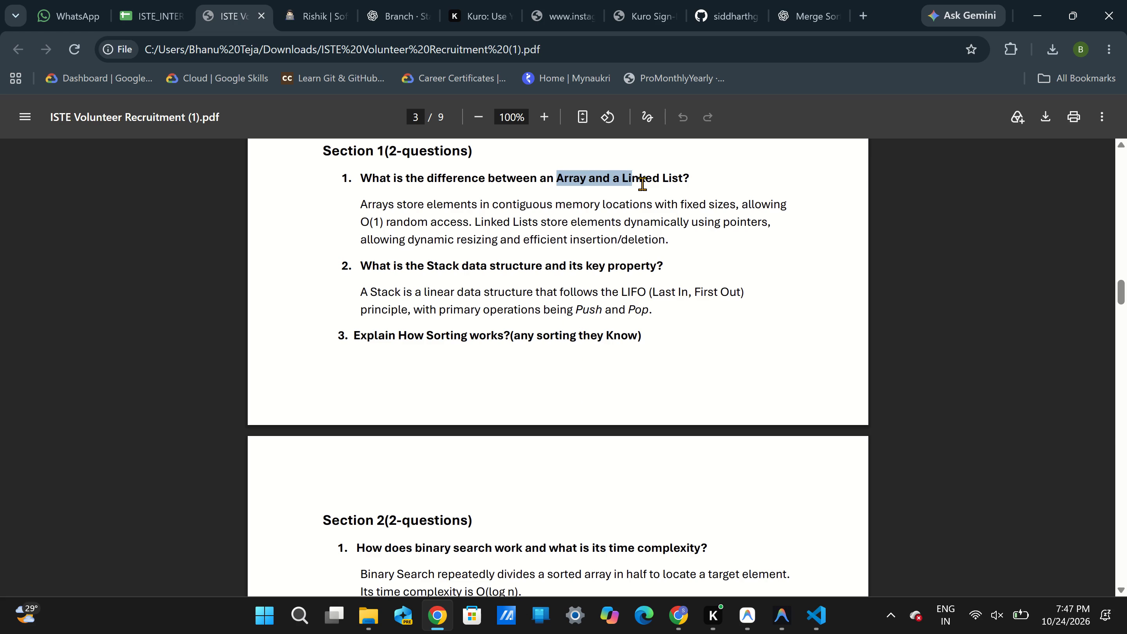
{"action": "left_click_drag", "start_coordinate": [642, 184], "coordinate": [691, 182]}
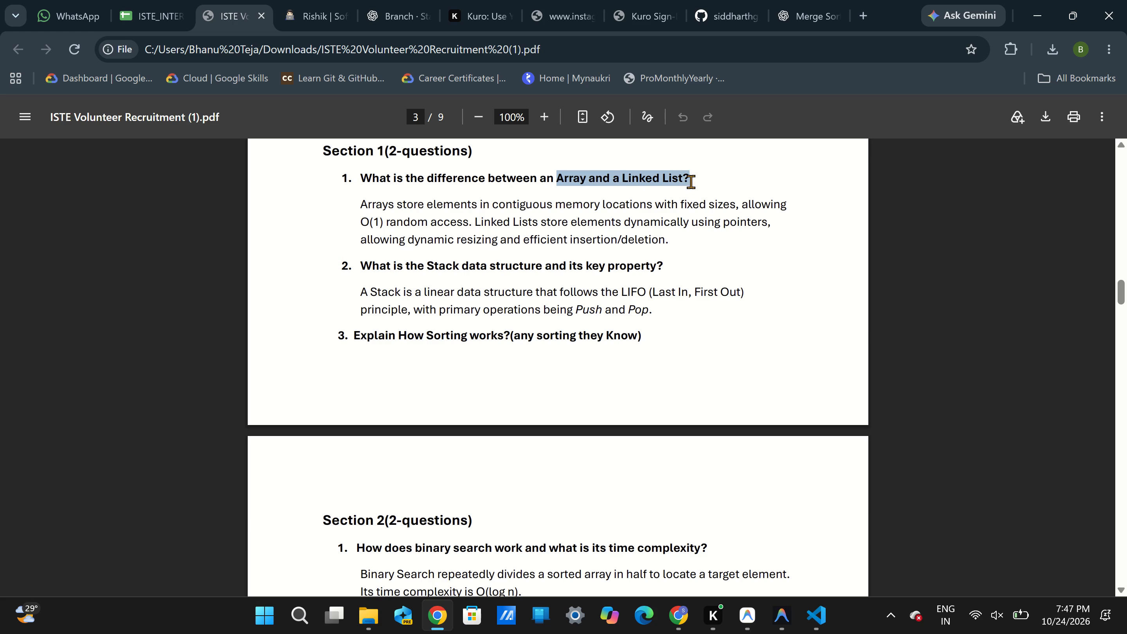
{"action": "left_click_drag", "start_coordinate": [691, 182], "coordinate": [685, 185]}
{"action": "left_click", "coordinate": [685, 185]}
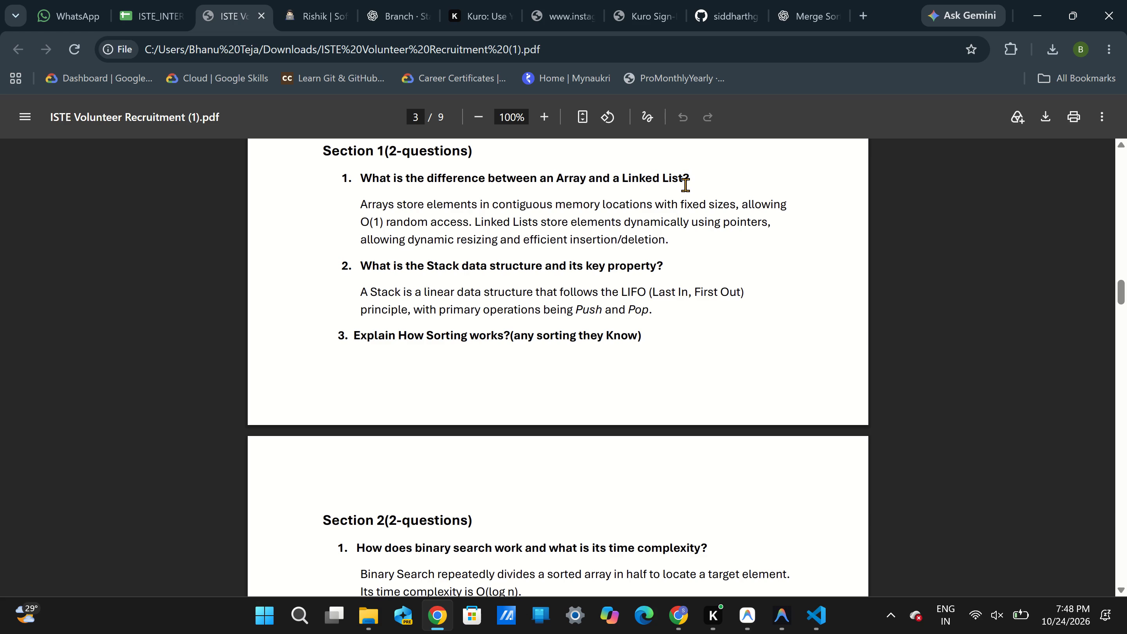
{"action": "left_click_drag", "start_coordinate": [686, 181], "coordinate": [677, 181]}
{"action": "left_click_drag", "start_coordinate": [677, 181], "coordinate": [555, 183]}
{"action": "left_click", "coordinate": [555, 183]}
Look over the Technical Domain Section 2 questions, from binary search and React to GET and POST.
{"action": "scroll", "coordinate": [555, 183], "scroll_direction": "down", "scroll_amount": 2}
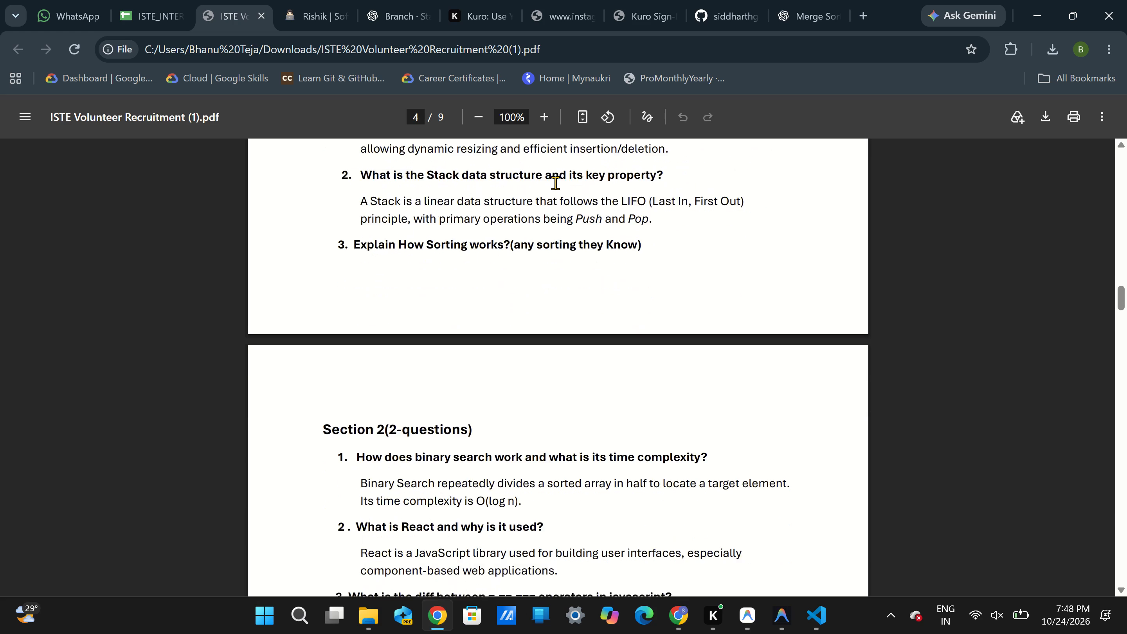
{"action": "scroll", "coordinate": [555, 183], "scroll_direction": "down", "scroll_amount": 4}
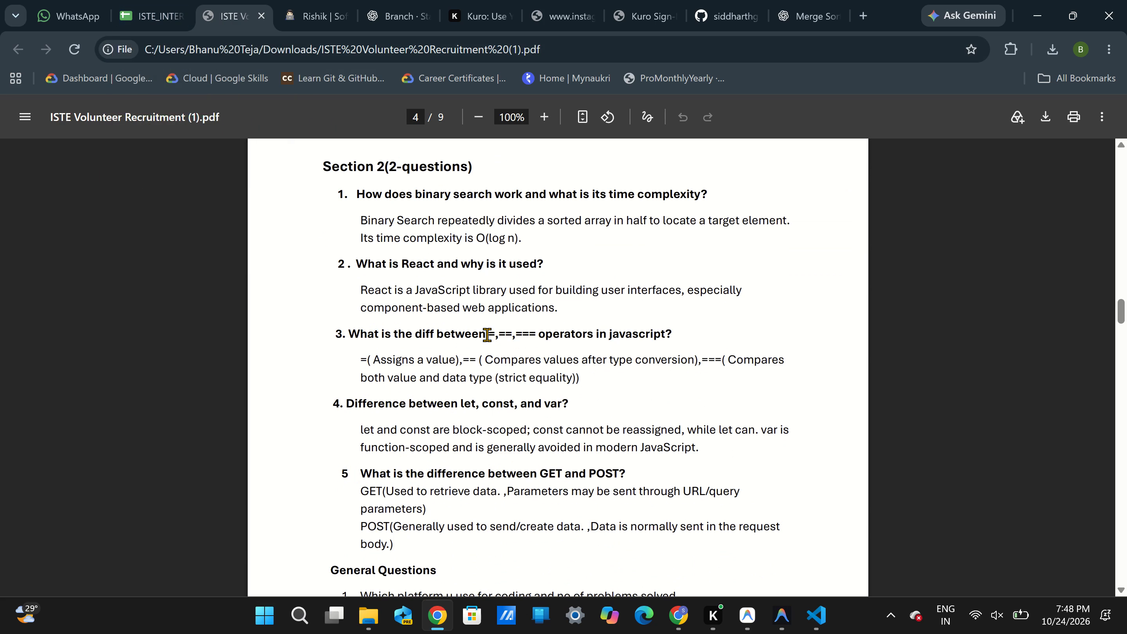
{"action": "scroll", "coordinate": [487, 335], "scroll_direction": "down", "scroll_amount": 5}
Go back to the PR Domain on page 1 and examine its Communication & Confidence questions.
{"action": "scroll", "coordinate": [487, 335], "scroll_direction": "up", "scroll_amount": 15}
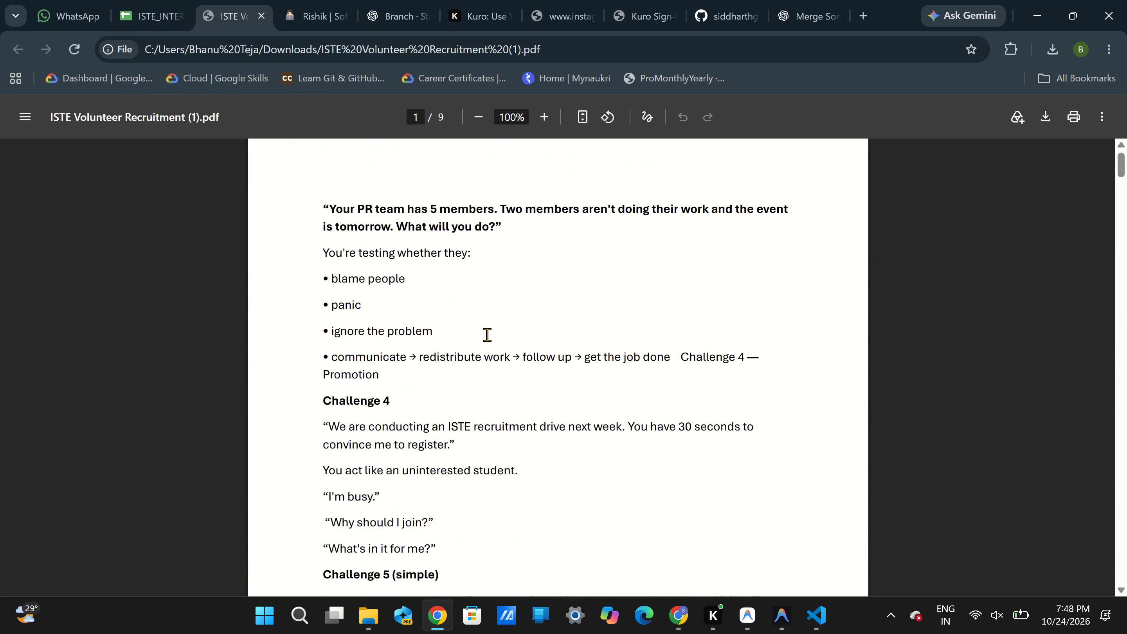
{"action": "scroll", "coordinate": [487, 335], "scroll_direction": "down", "scroll_amount": 3}
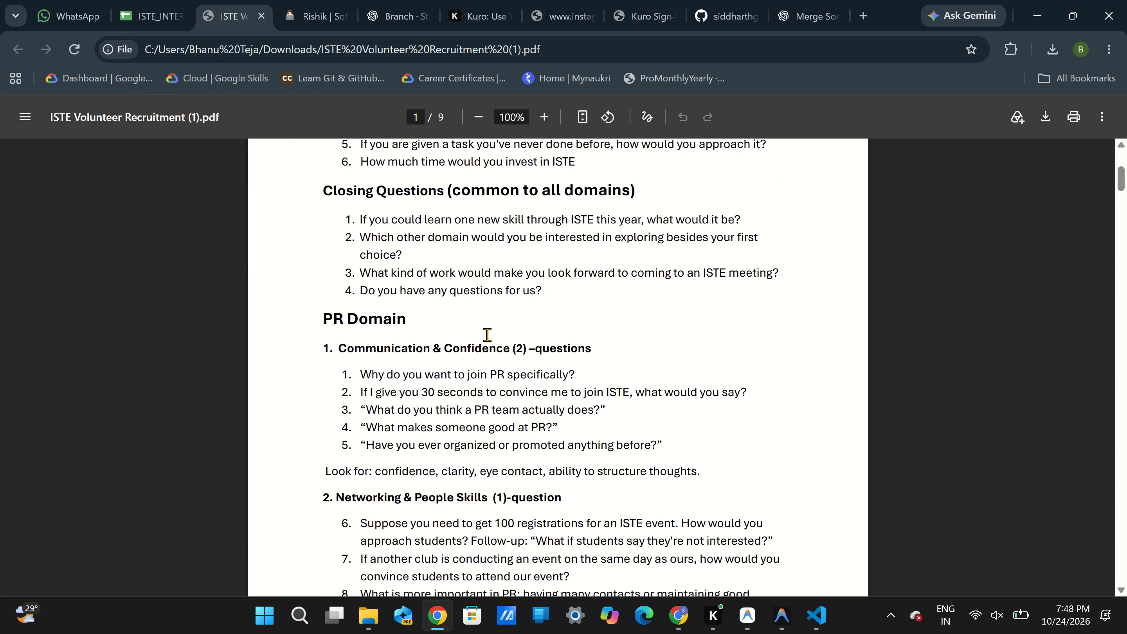
{"action": "scroll", "coordinate": [487, 335], "scroll_direction": "down", "scroll_amount": 3}
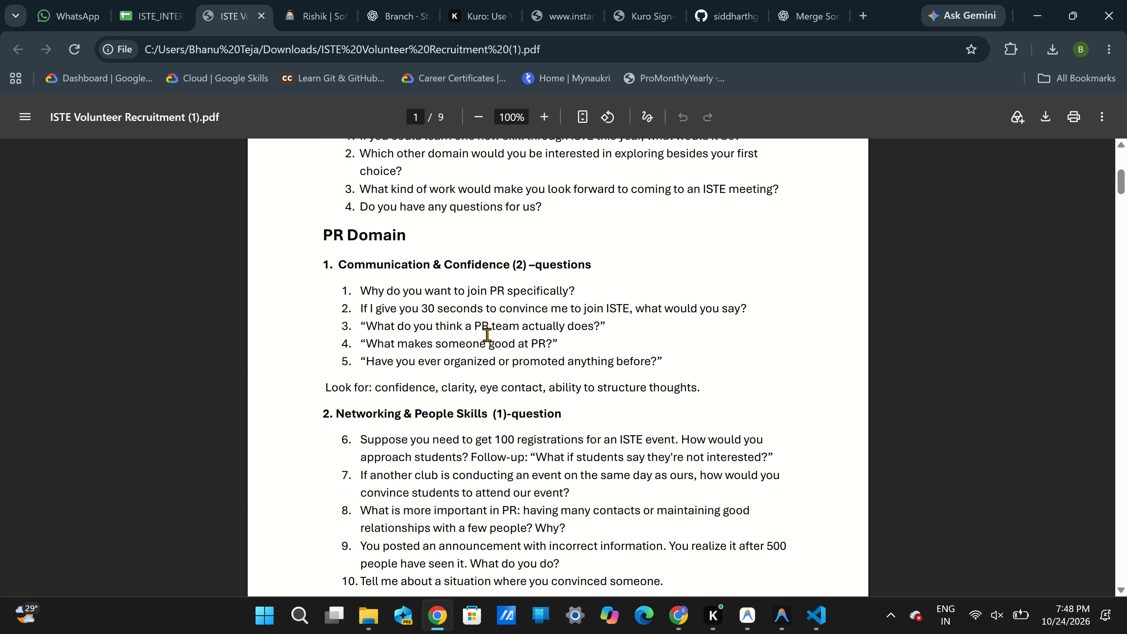
{"action": "scroll", "coordinate": [487, 335], "scroll_direction": "down", "scroll_amount": 1}
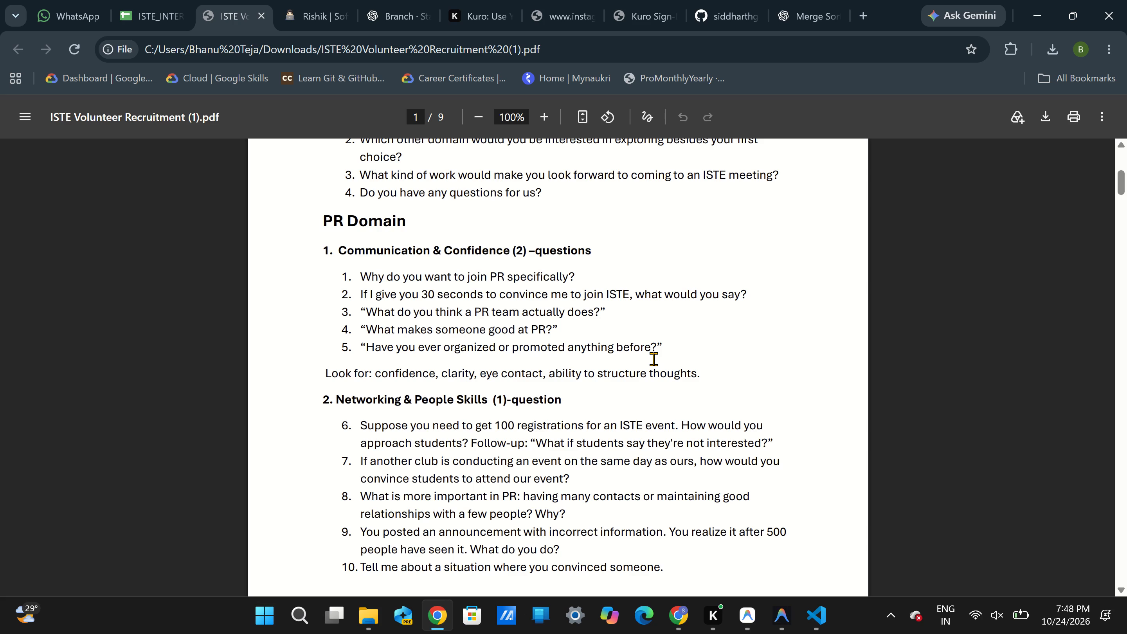
{"action": "scroll", "coordinate": [654, 359], "scroll_direction": "up", "scroll_amount": 2}
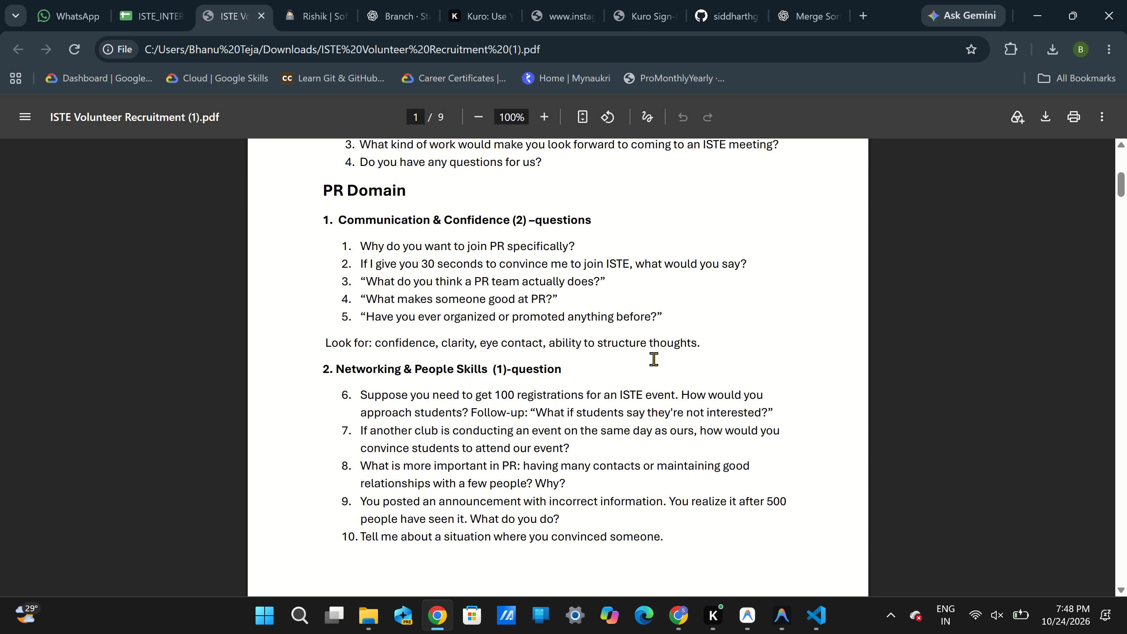
{"action": "scroll", "coordinate": [654, 359], "scroll_direction": "up", "scroll_amount": 1}
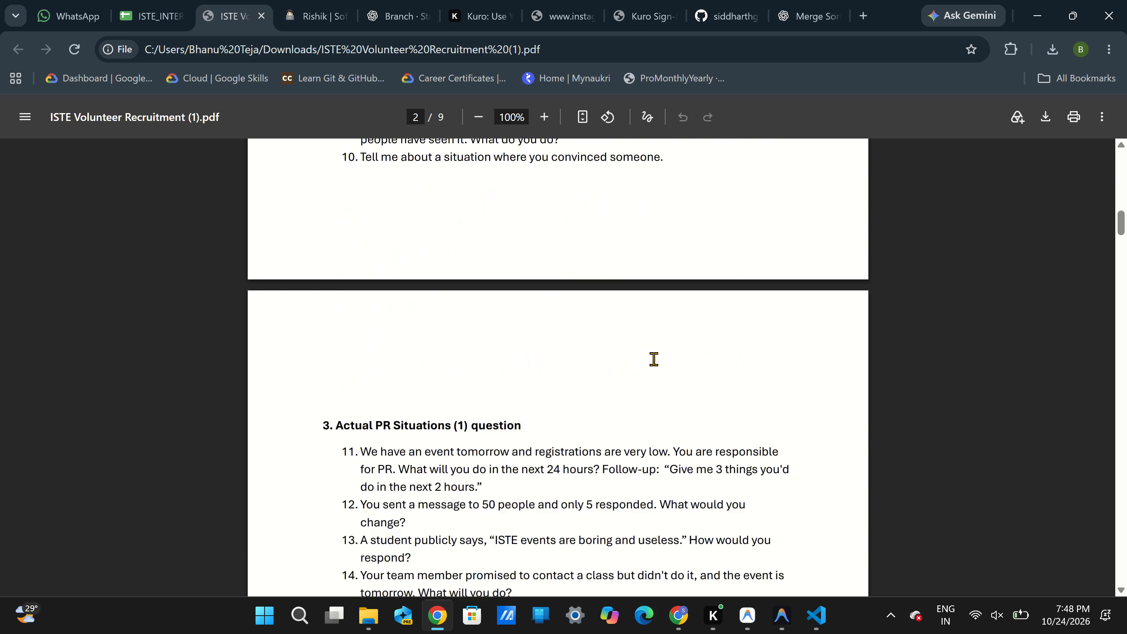
{"action": "scroll", "coordinate": [654, 359], "scroll_direction": "up", "scroll_amount": 1}
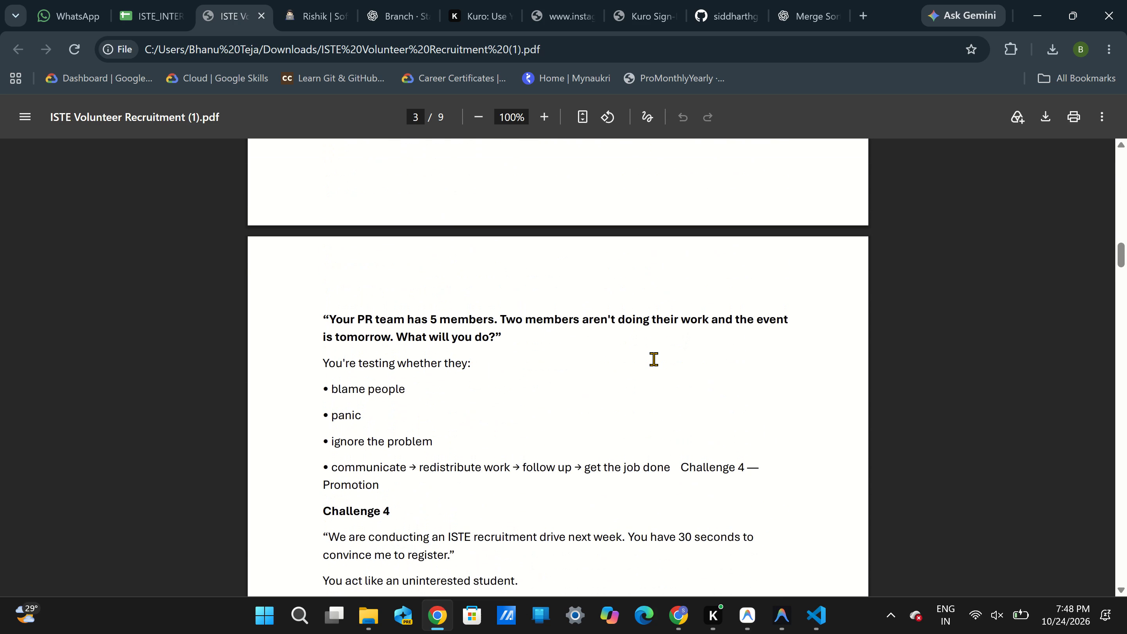
{"action": "scroll", "coordinate": [654, 359], "scroll_direction": "up", "scroll_amount": 8}
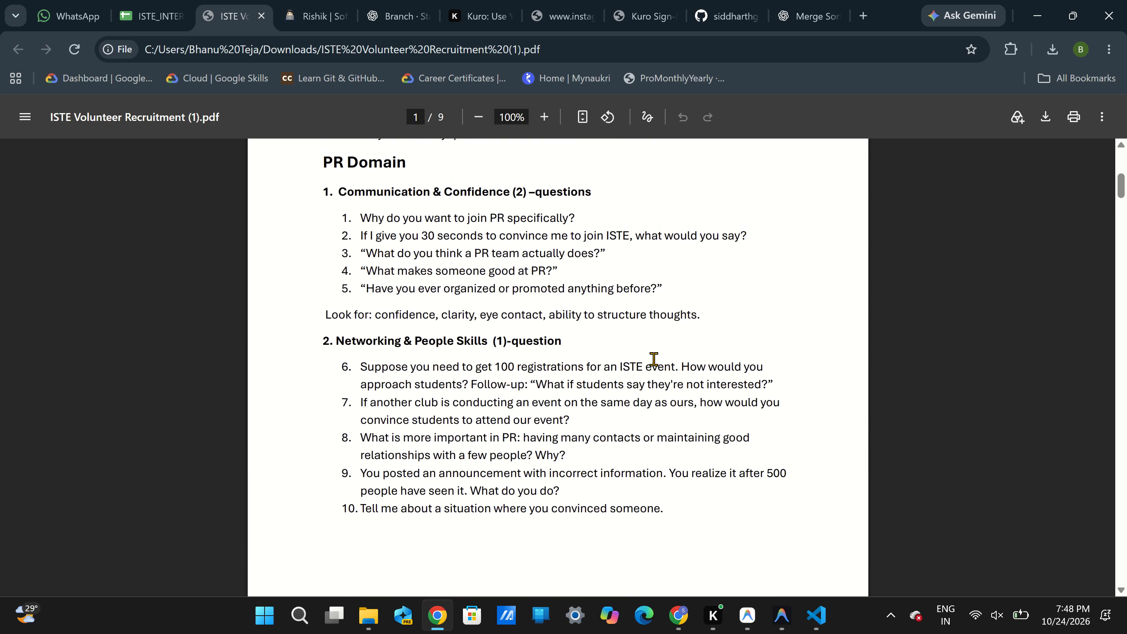
Read through the PR Domain's Networking & People Skills questions 6 to 10.
{"action": "scroll", "coordinate": [654, 359], "scroll_direction": "down", "scroll_amount": 1}
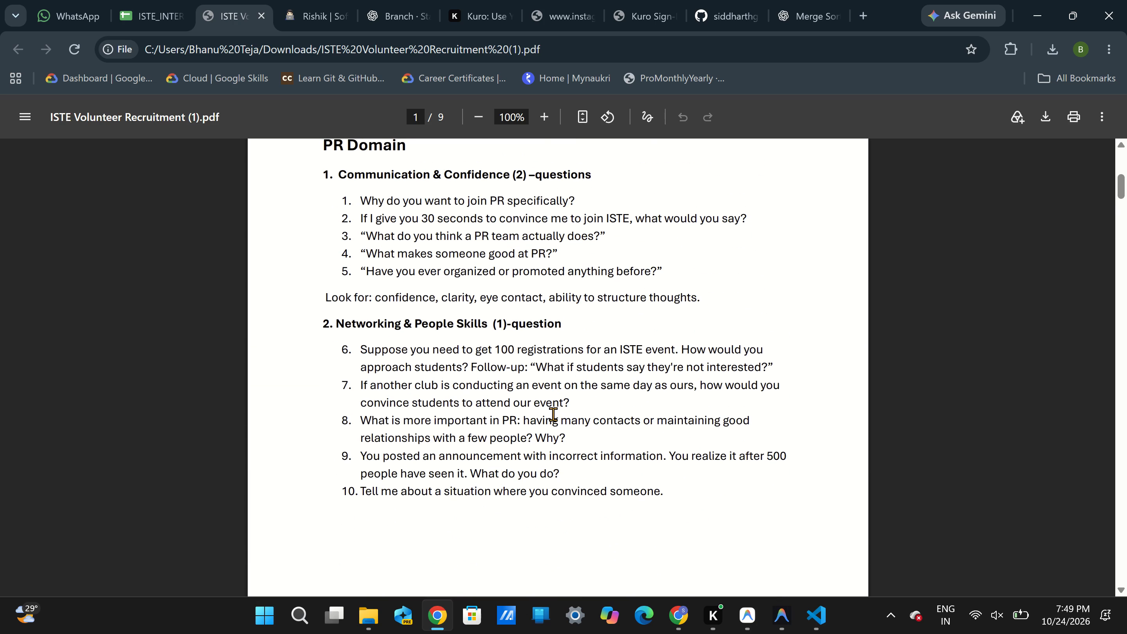
{"action": "scroll", "coordinate": [553, 414], "scroll_direction": "down", "scroll_amount": 1}
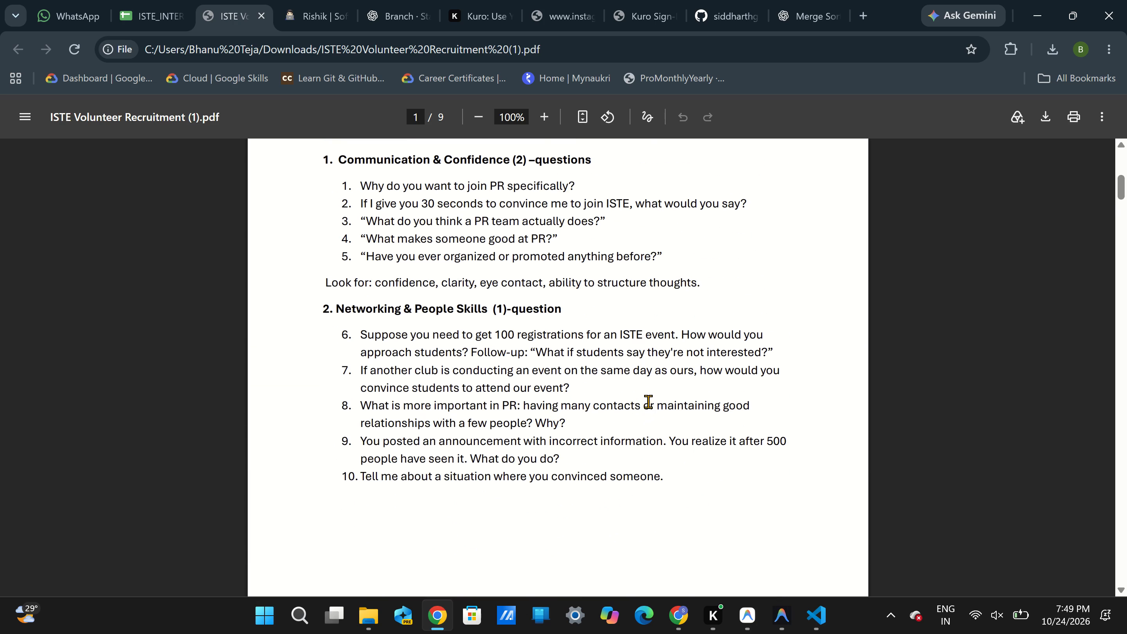
{"action": "scroll", "coordinate": [648, 402], "scroll_direction": "down", "scroll_amount": 2}
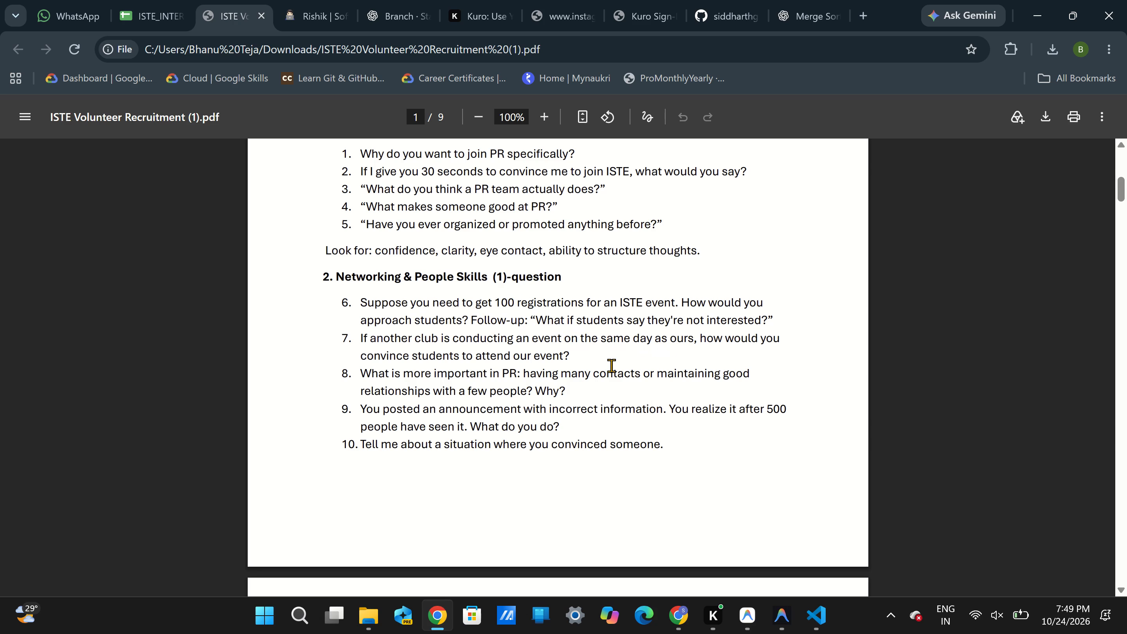
{"action": "scroll", "coordinate": [611, 366], "scroll_direction": "down", "scroll_amount": 2}
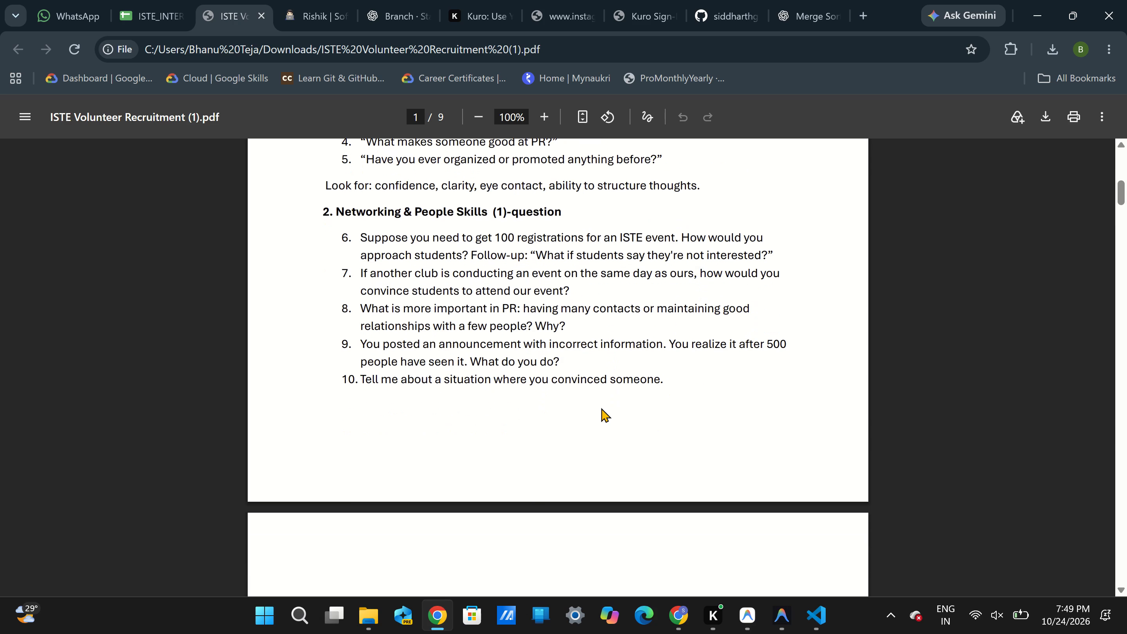
{"action": "scroll", "coordinate": [601, 408], "scroll_direction": "down", "scroll_amount": 3}
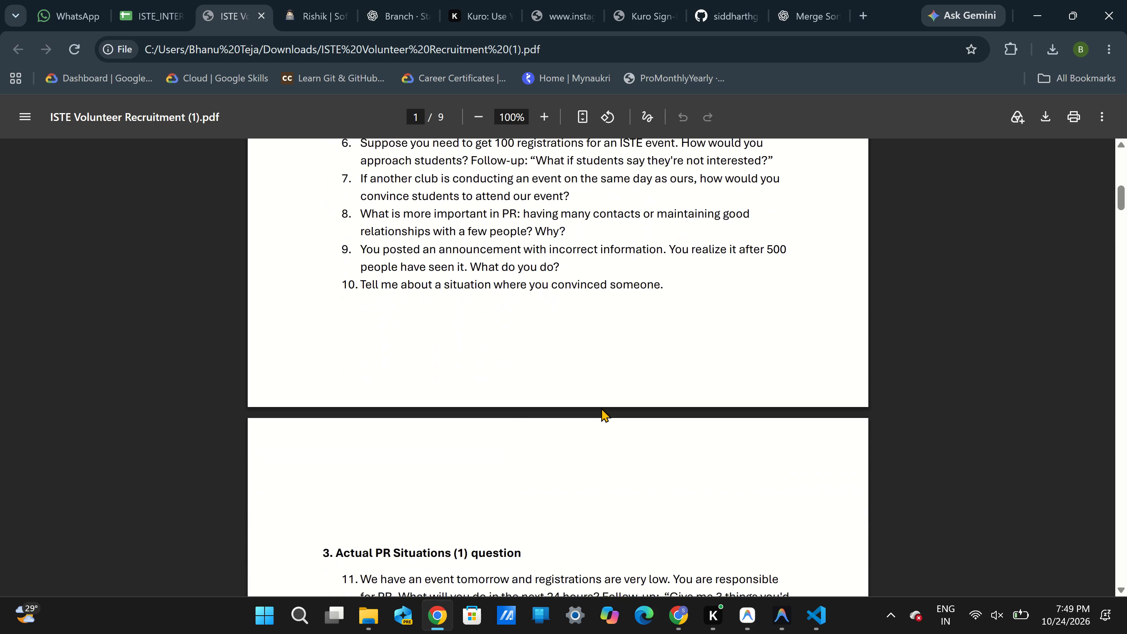
{"action": "scroll", "coordinate": [601, 408], "scroll_direction": "down", "scroll_amount": 3}
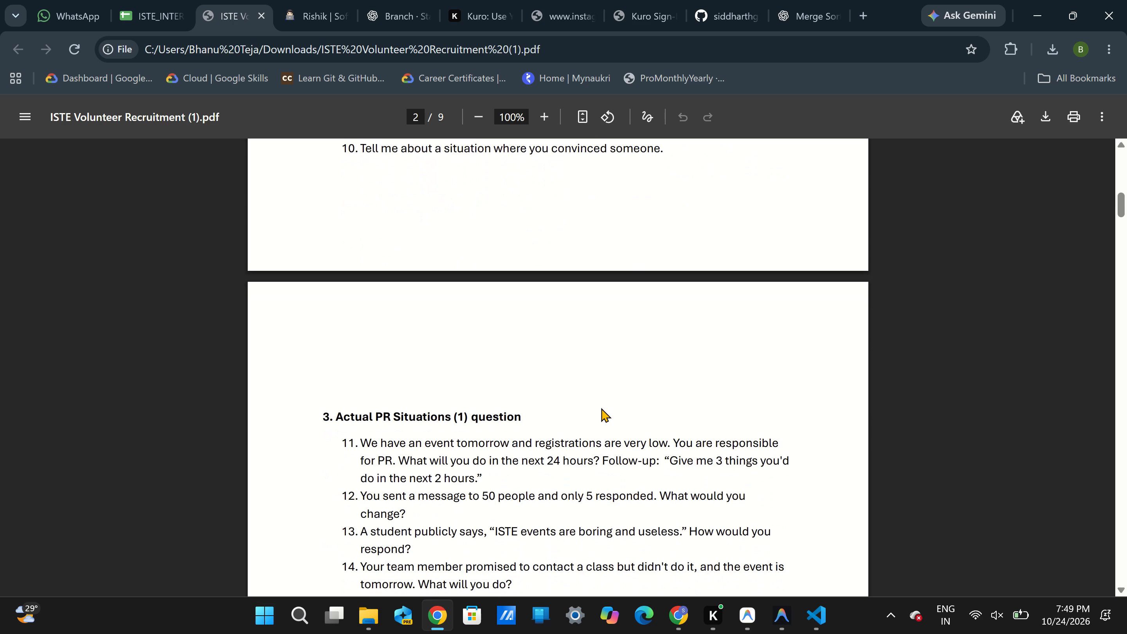
Read the Actual PR Situations questions 11 to 15 on page 2 of the recruitment PDF.
{"action": "scroll", "coordinate": [601, 408], "scroll_direction": "down", "scroll_amount": 3}
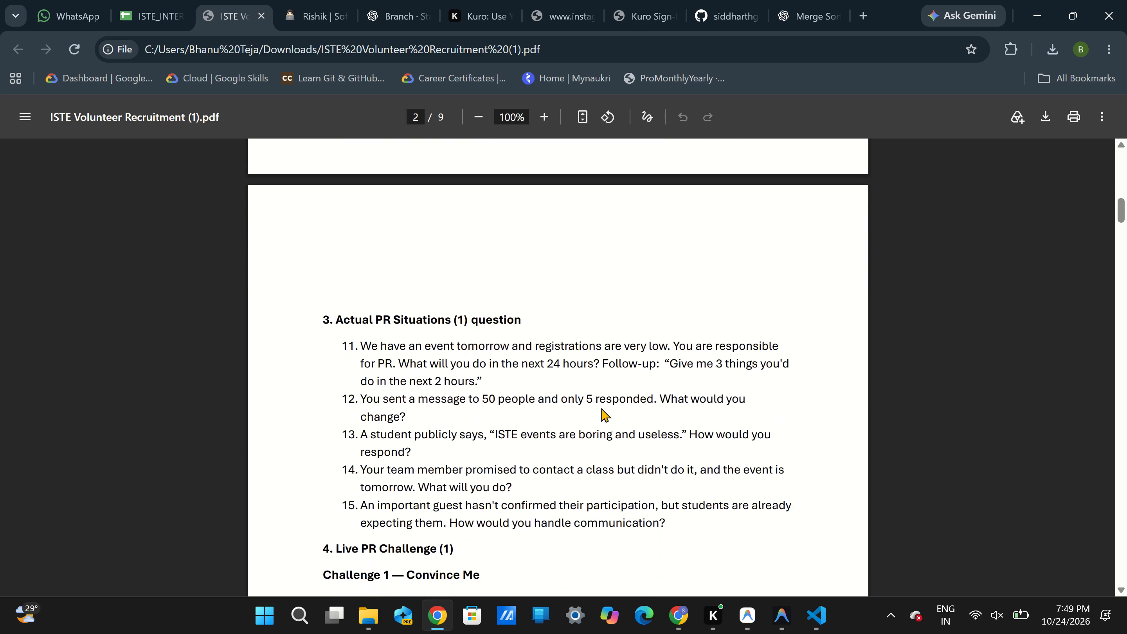
{"action": "scroll", "coordinate": [601, 408], "scroll_direction": "down", "scroll_amount": 3}
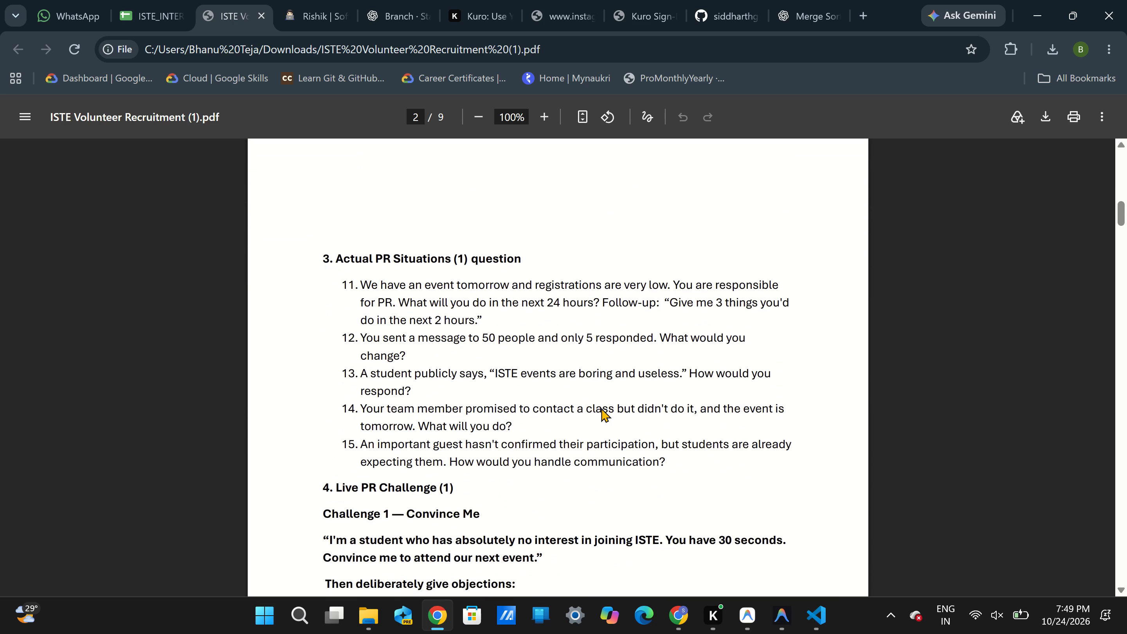
{"action": "scroll", "coordinate": [601, 408], "scroll_direction": "down", "scroll_amount": 2}
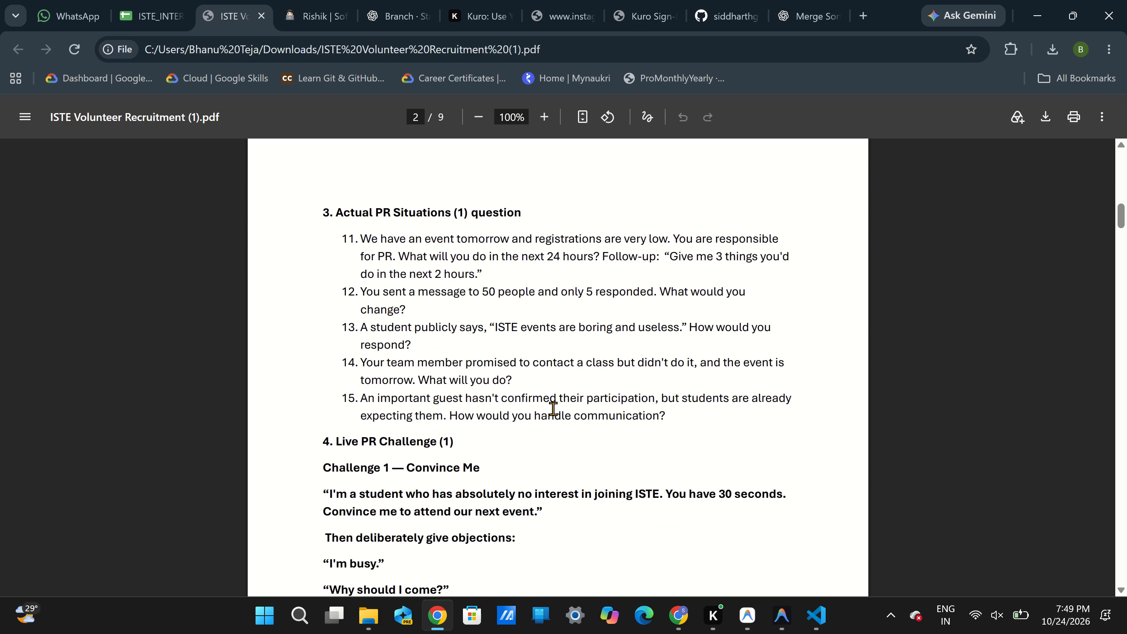
{"action": "scroll", "coordinate": [553, 409], "scroll_direction": "down", "scroll_amount": 1}
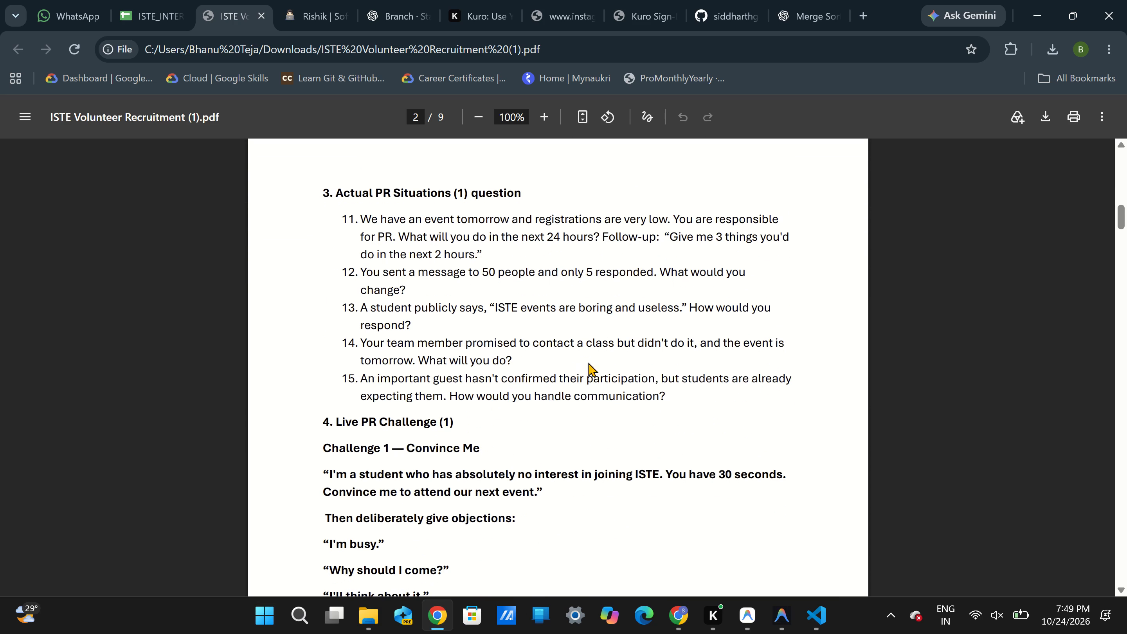
{"action": "scroll", "coordinate": [600, 359], "scroll_direction": "down", "scroll_amount": 2}
{"action": "scroll", "coordinate": [627, 343], "scroll_direction": "down", "scroll_amount": 1}
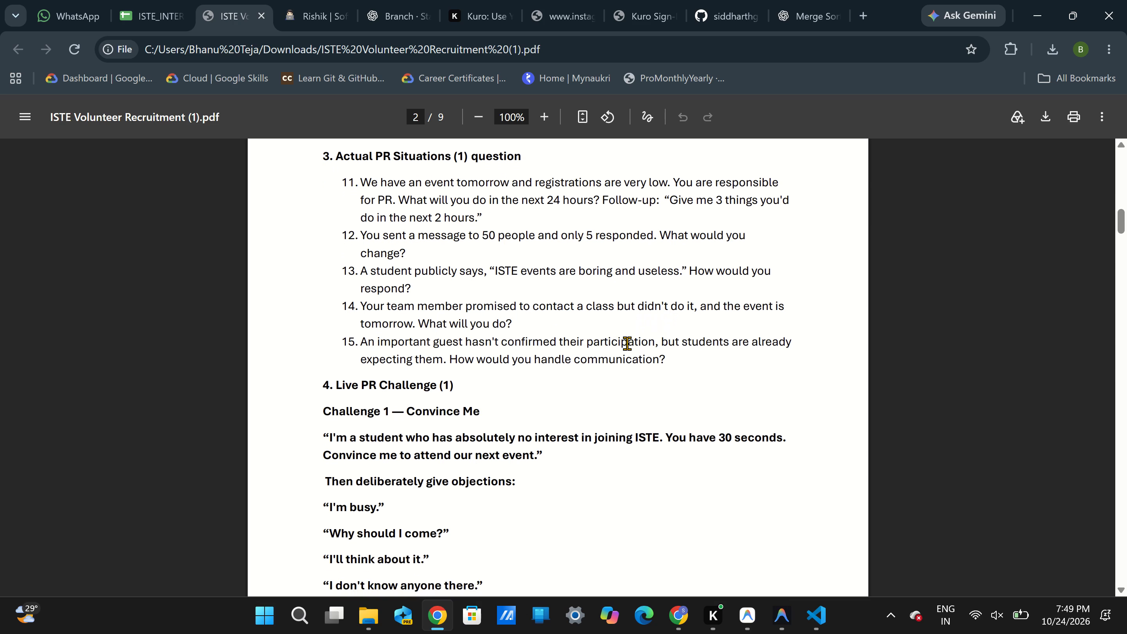
Read through the Live PR Challenge prompts, from Challenge 1 — Convince Me to Challenge 4 on page 3.
{"action": "scroll", "coordinate": [627, 343], "scroll_direction": "down", "scroll_amount": 5}
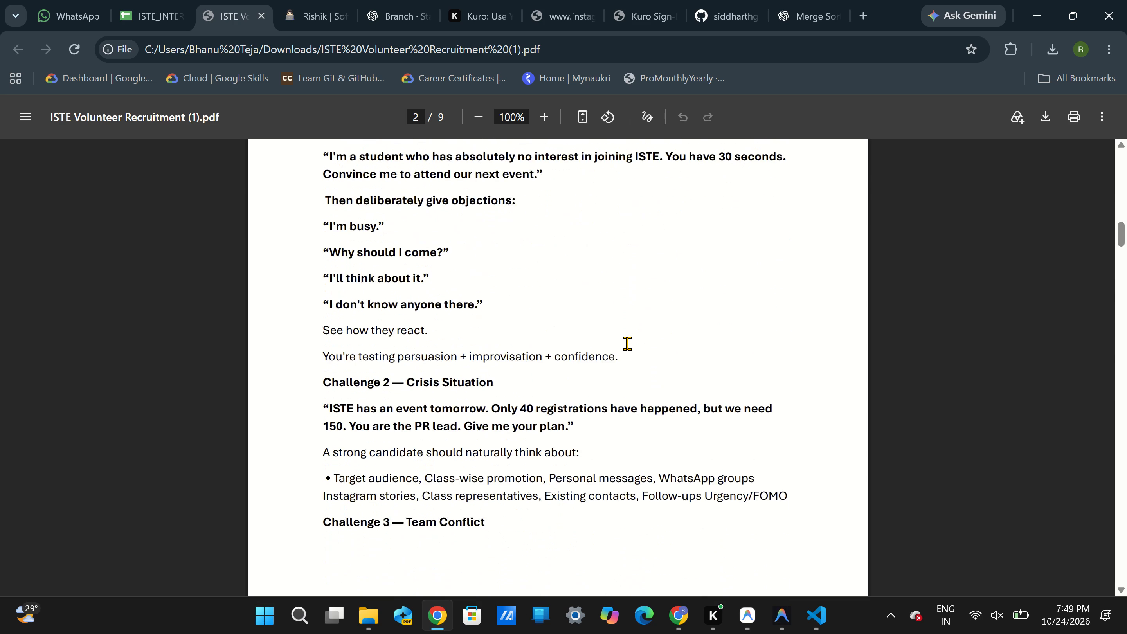
{"action": "scroll", "coordinate": [627, 343], "scroll_direction": "down", "scroll_amount": 3}
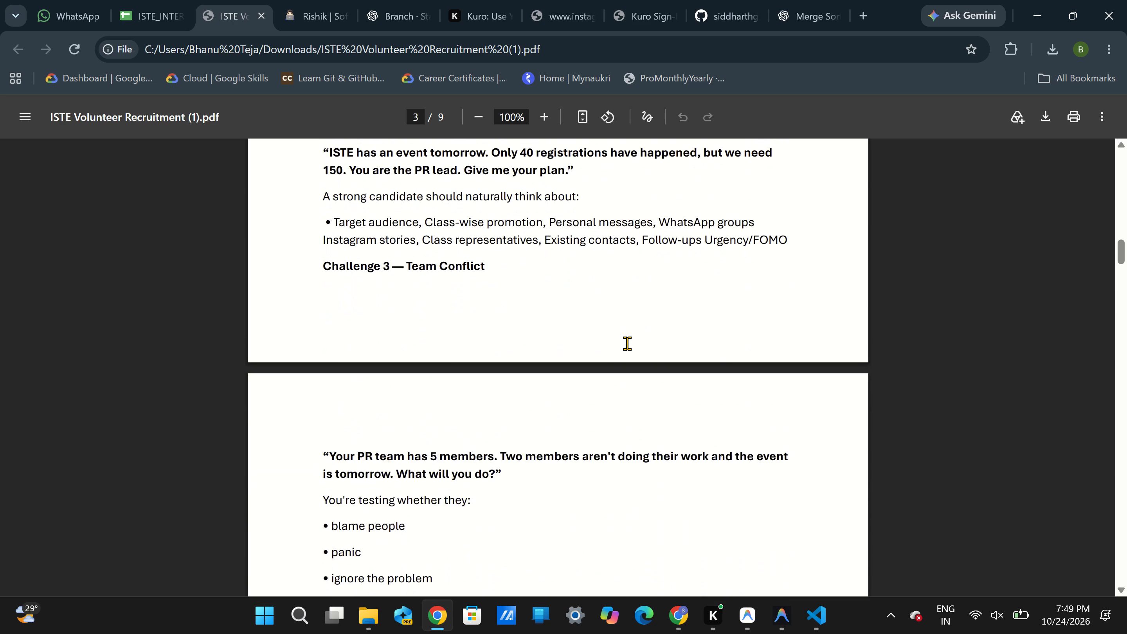
{"action": "scroll", "coordinate": [627, 343], "scroll_direction": "down", "scroll_amount": 4}
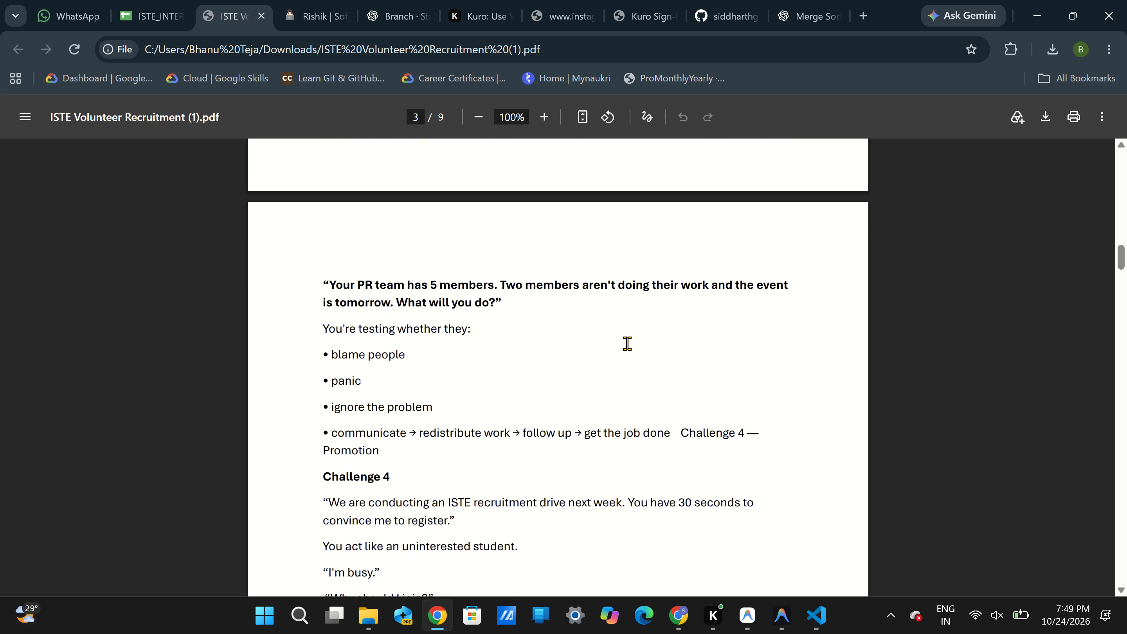
{"action": "scroll", "coordinate": [627, 343], "scroll_direction": "down", "scroll_amount": 2}
Read the Team Conflict challenge about two of five PR team members not doing their work, highlighting the question text.
{"action": "scroll", "coordinate": [627, 343], "scroll_direction": "up", "scroll_amount": 1}
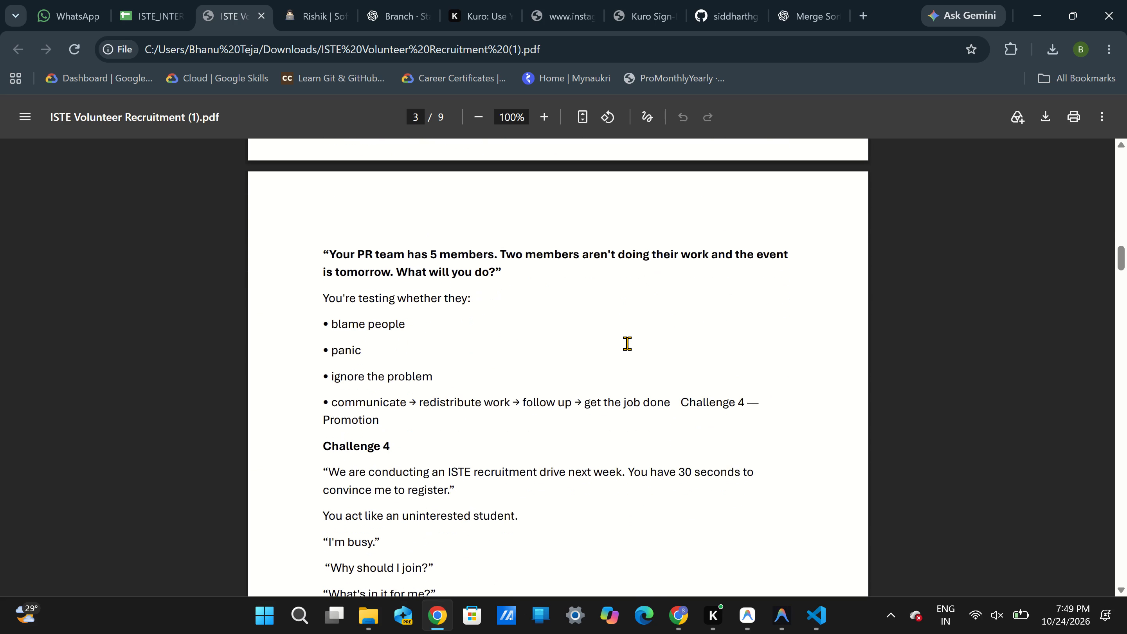
{"action": "scroll", "coordinate": [627, 343], "scroll_direction": "up", "scroll_amount": 1}
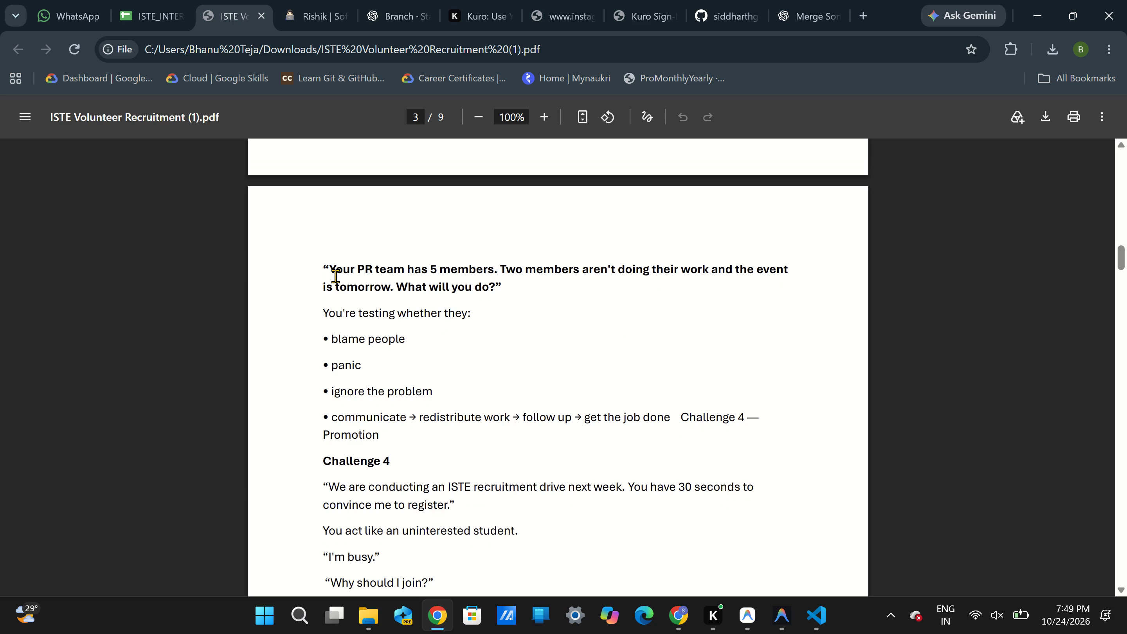
{"action": "left_click_drag", "start_coordinate": [323, 268], "coordinate": [509, 291]}
{"action": "left_click", "coordinate": [509, 291]}
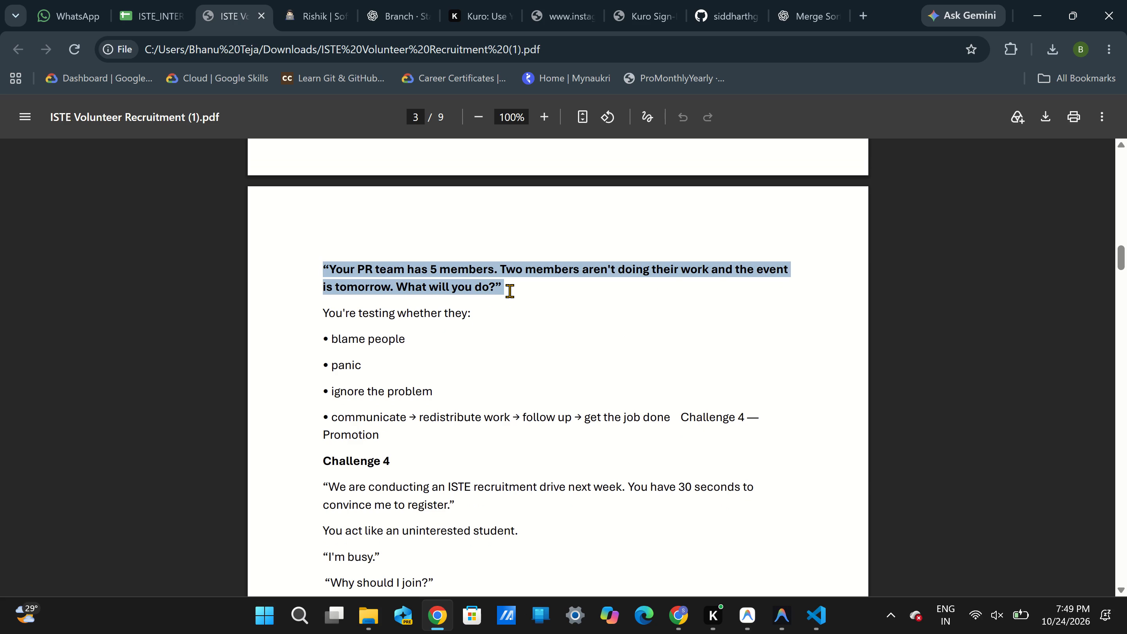
{"action": "left_click_drag", "start_coordinate": [509, 291], "coordinate": [319, 270]}
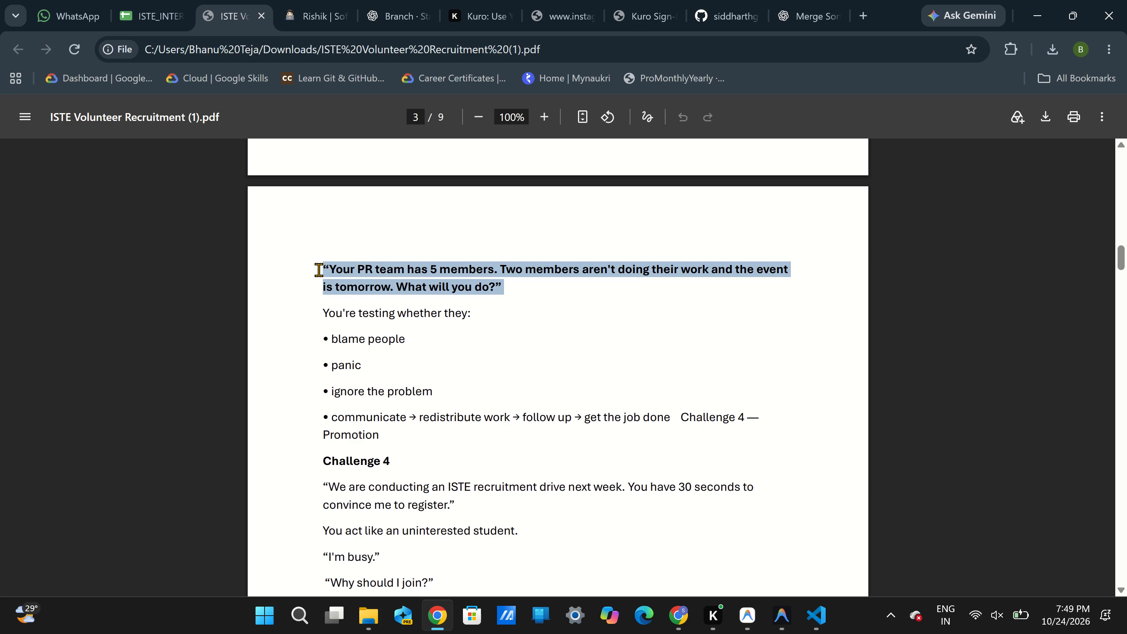
{"action": "left_click", "coordinate": [319, 270]}
{"action": "left_click_drag", "start_coordinate": [319, 270], "coordinate": [512, 294]}
Reread the Team Conflict question about two inactive members of a five-person PR team, highlighting its full text while reading.
{"action": "left_click_drag", "start_coordinate": [512, 294], "coordinate": [517, 304]}
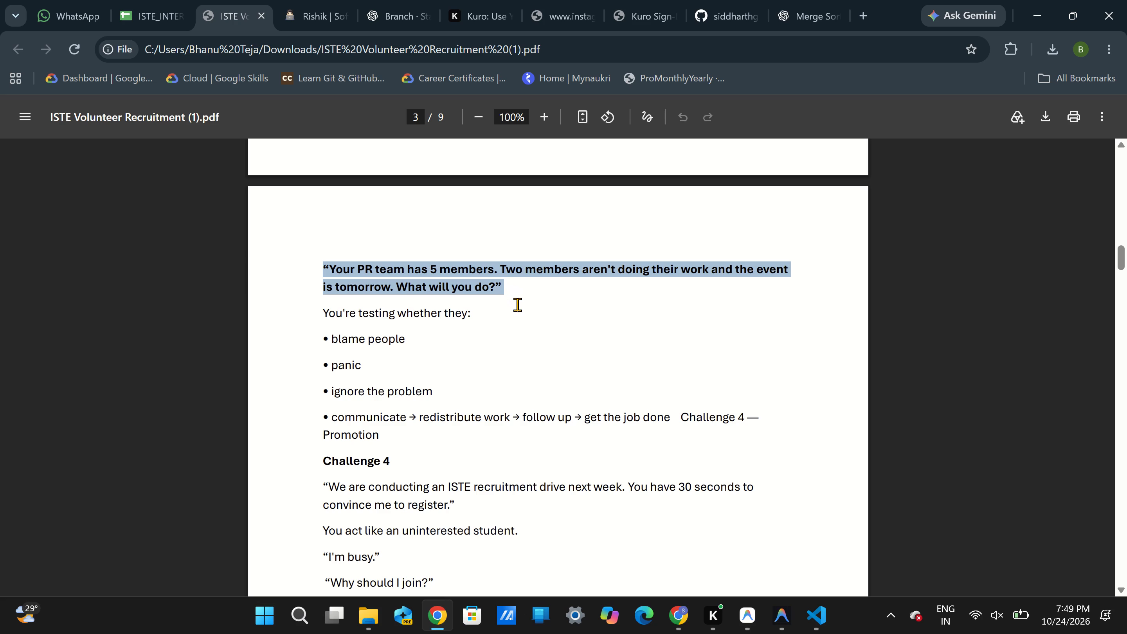
{"action": "left_click_drag", "start_coordinate": [517, 304], "coordinate": [507, 299]}
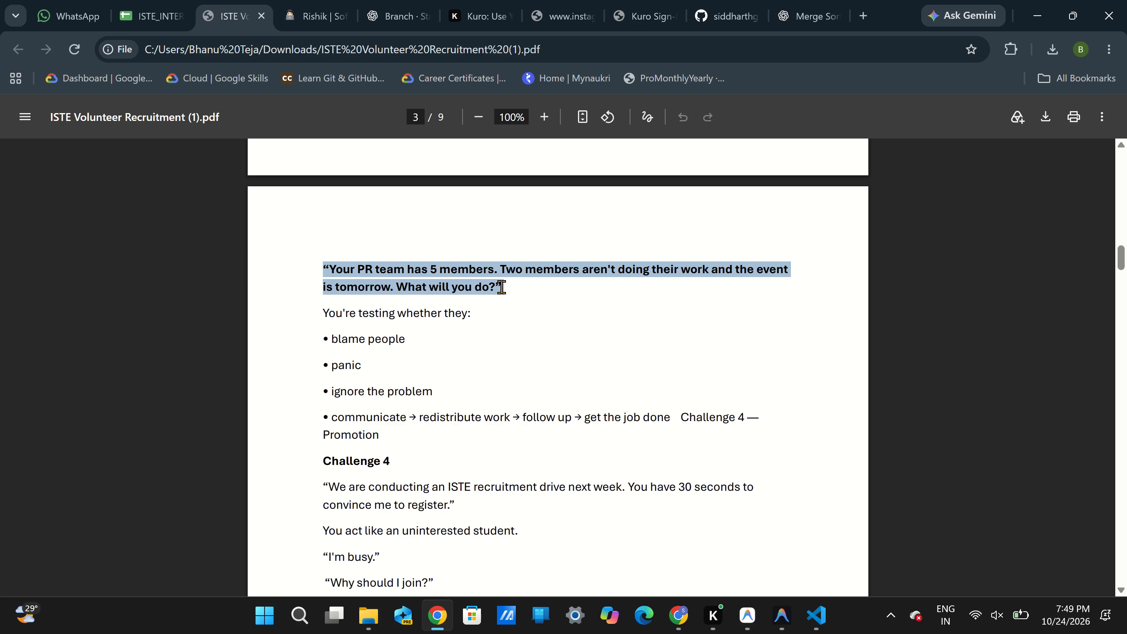
{"action": "left_click", "coordinate": [501, 287]}
{"action": "left_click_drag", "start_coordinate": [501, 287], "coordinate": [345, 277]}
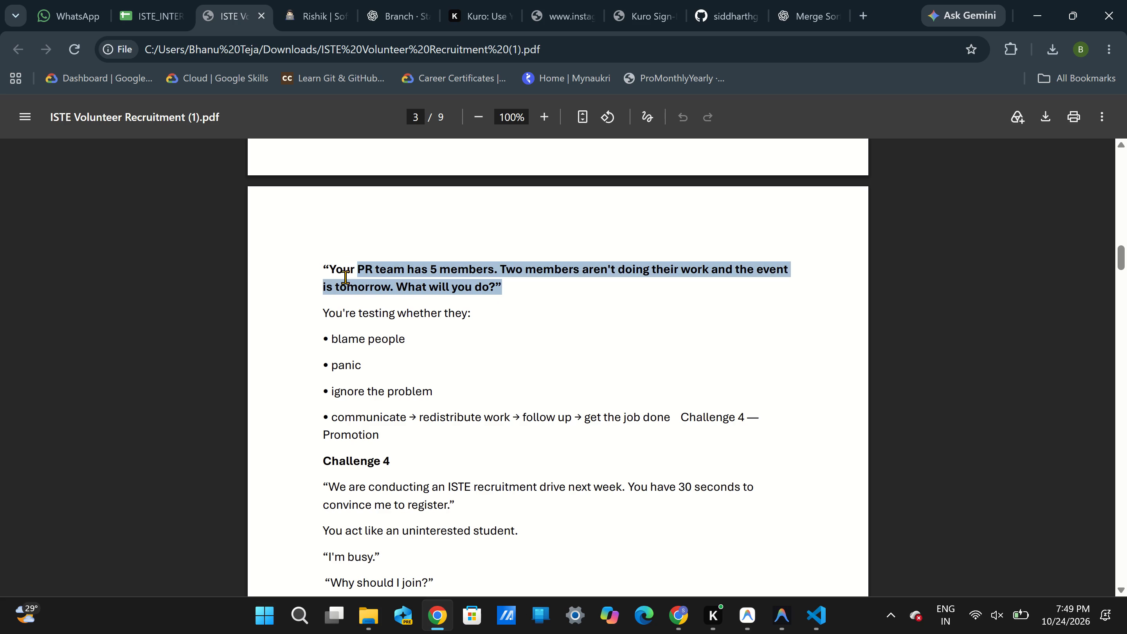
{"action": "left_click_drag", "start_coordinate": [345, 277], "coordinate": [322, 272]}
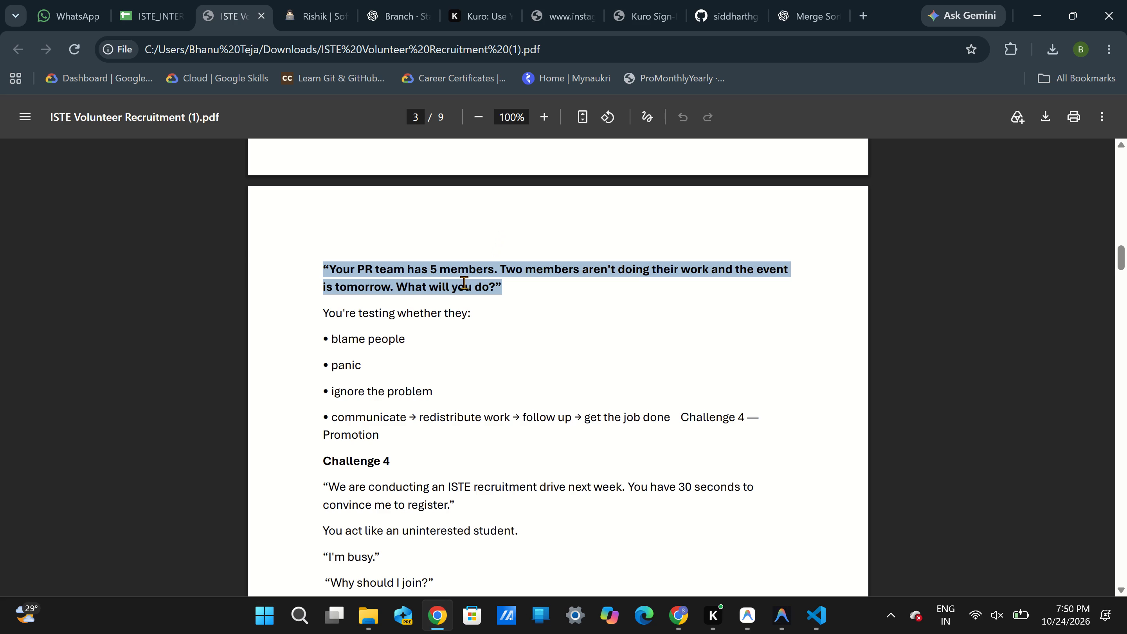
{"action": "left_click_drag", "start_coordinate": [463, 282], "coordinate": [490, 271]}
{"action": "left_click", "coordinate": [490, 271]}
{"action": "left_click_drag", "start_coordinate": [492, 271], "coordinate": [511, 260]}
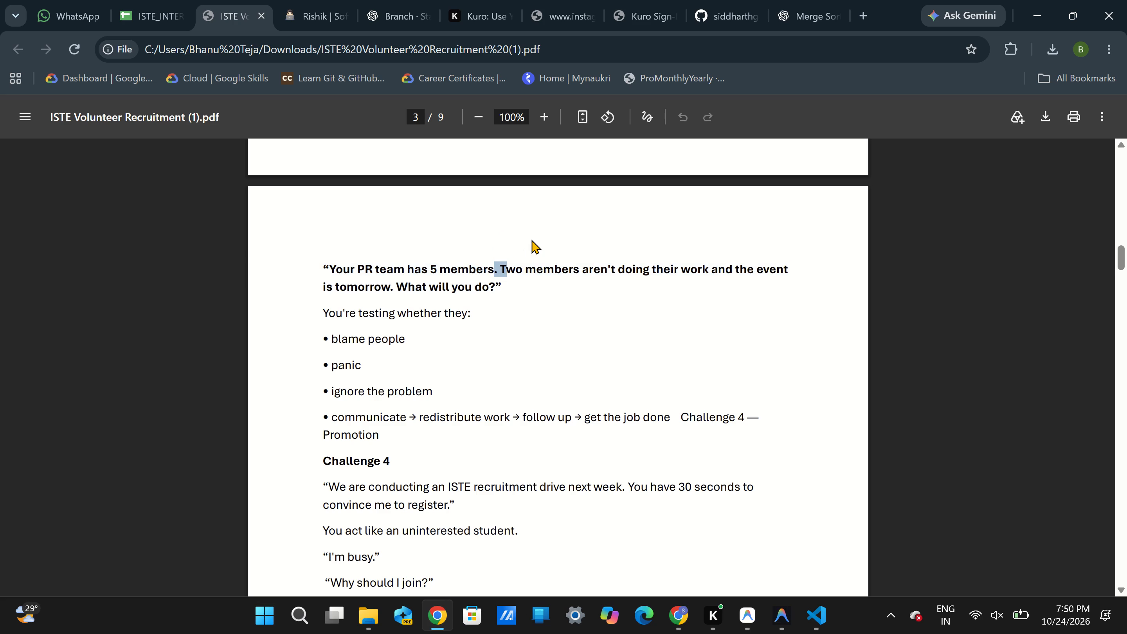
{"action": "left_click_drag", "start_coordinate": [531, 240], "coordinate": [585, 198]}
{"action": "left_click_drag", "start_coordinate": [504, 290], "coordinate": [497, 288]}
{"action": "left_click_drag", "start_coordinate": [497, 288], "coordinate": [316, 268]}
{"action": "left_click", "coordinate": [316, 268]}
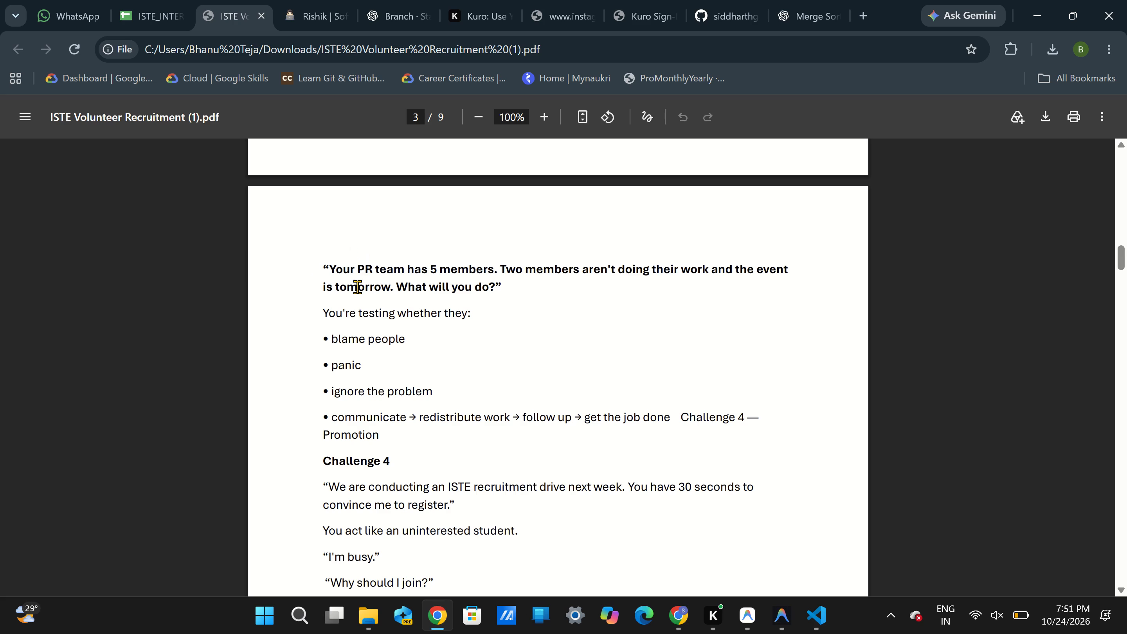
Read on through Challenge 4's ISTE recruitment drive prompt and Challenge 5's question on rejected ideas and criticism.
{"action": "scroll", "coordinate": [393, 345], "scroll_direction": "down", "scroll_amount": 2}
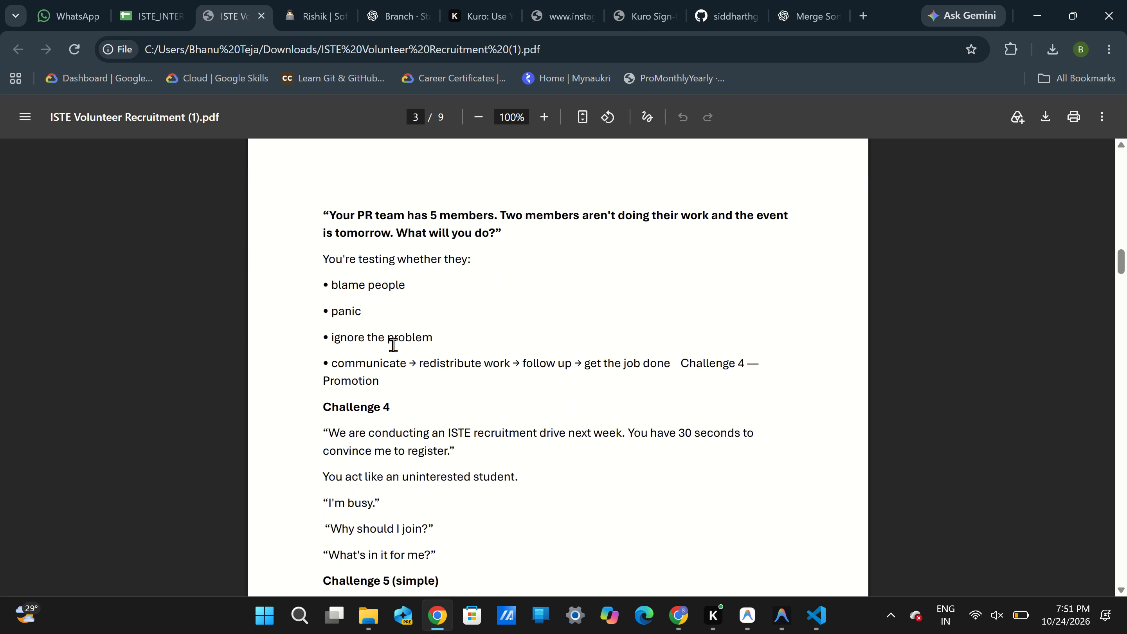
{"action": "scroll", "coordinate": [393, 345], "scroll_direction": "down", "scroll_amount": 1}
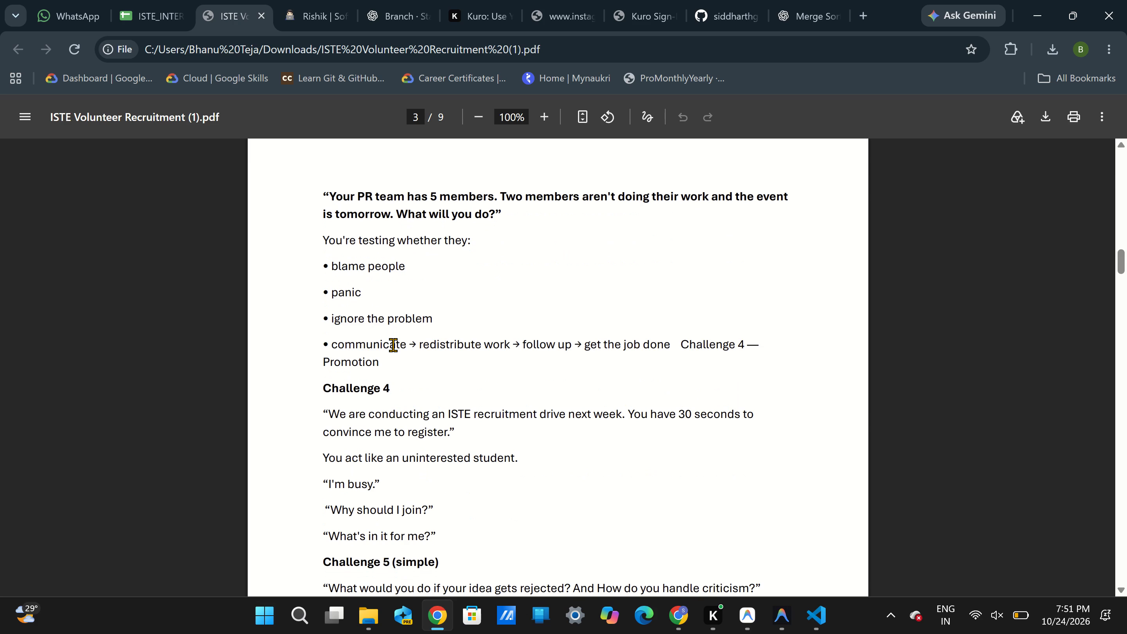
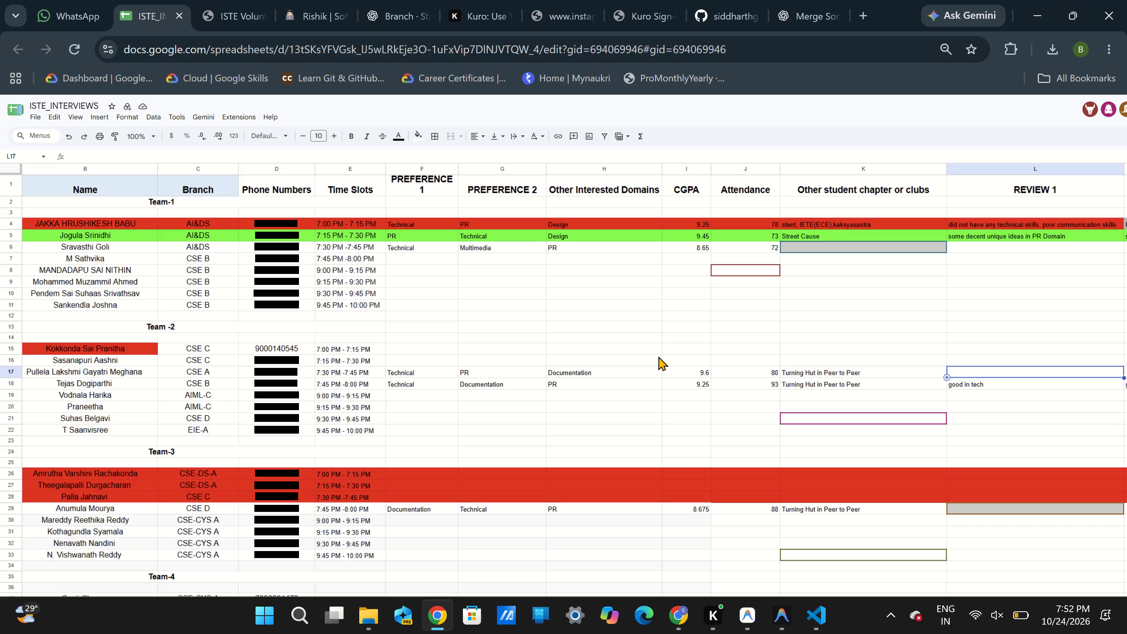
Enter "cant take for tech , avg in pr" as the REVIEW 2 note for row 17's Team-2 candidate.
{"action": "scroll", "coordinate": [902, 392], "scroll_direction": "left", "scroll_amount": 1}
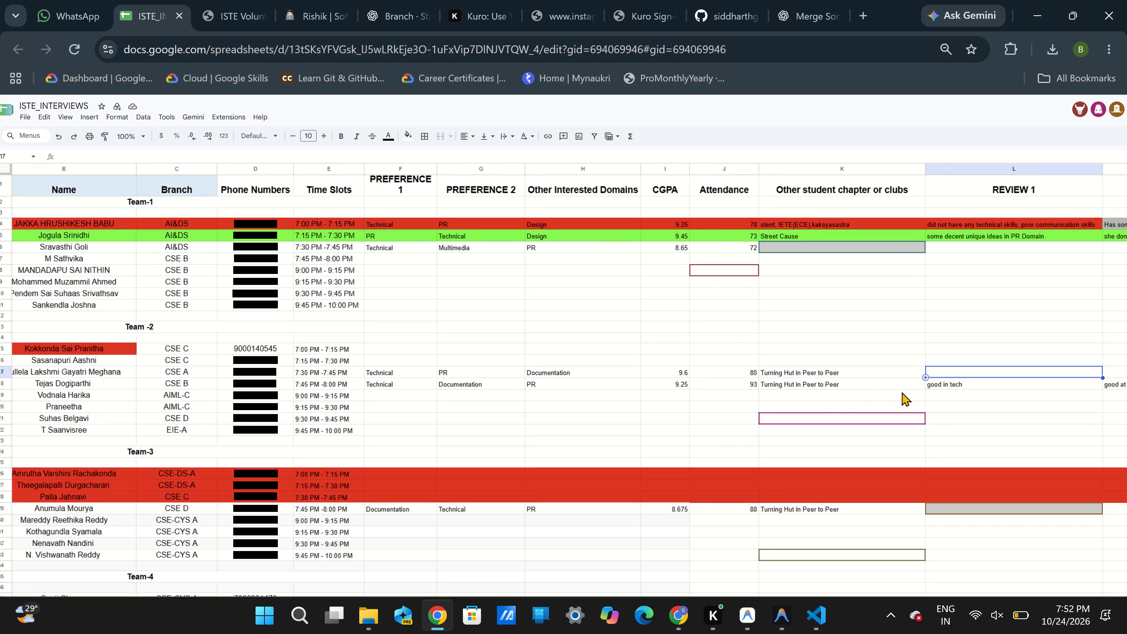
{"action": "scroll", "coordinate": [902, 392], "scroll_direction": "left", "scroll_amount": 1}
{"action": "scroll", "coordinate": [902, 392], "scroll_direction": "down", "scroll_amount": 1}
{"action": "scroll", "coordinate": [902, 392], "scroll_direction": "left", "scroll_amount": 1}
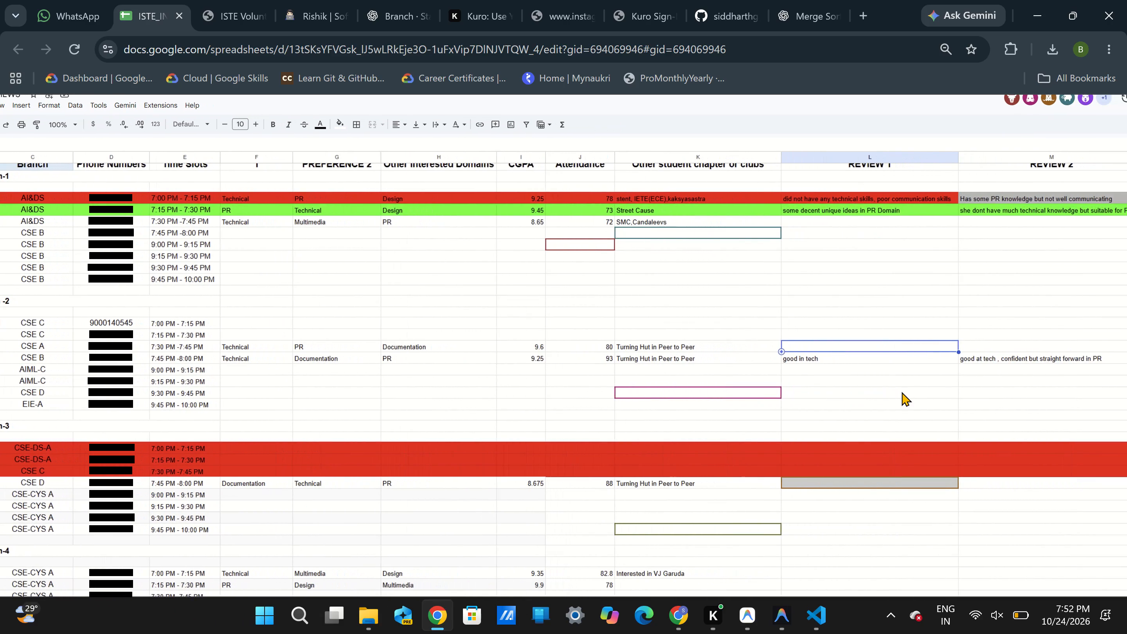
{"action": "scroll", "coordinate": [902, 392], "scroll_direction": "down", "scroll_amount": 2}
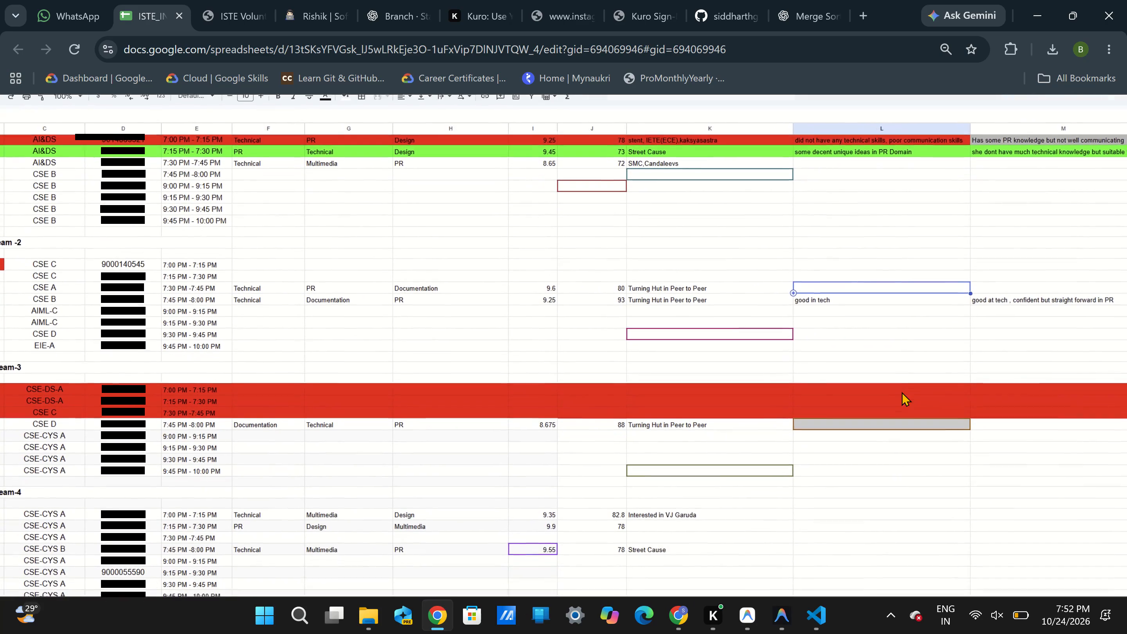
{"action": "scroll", "coordinate": [902, 392], "scroll_direction": "down", "scroll_amount": 1}
{"action": "scroll", "coordinate": [902, 392], "scroll_direction": "right", "scroll_amount": 2}
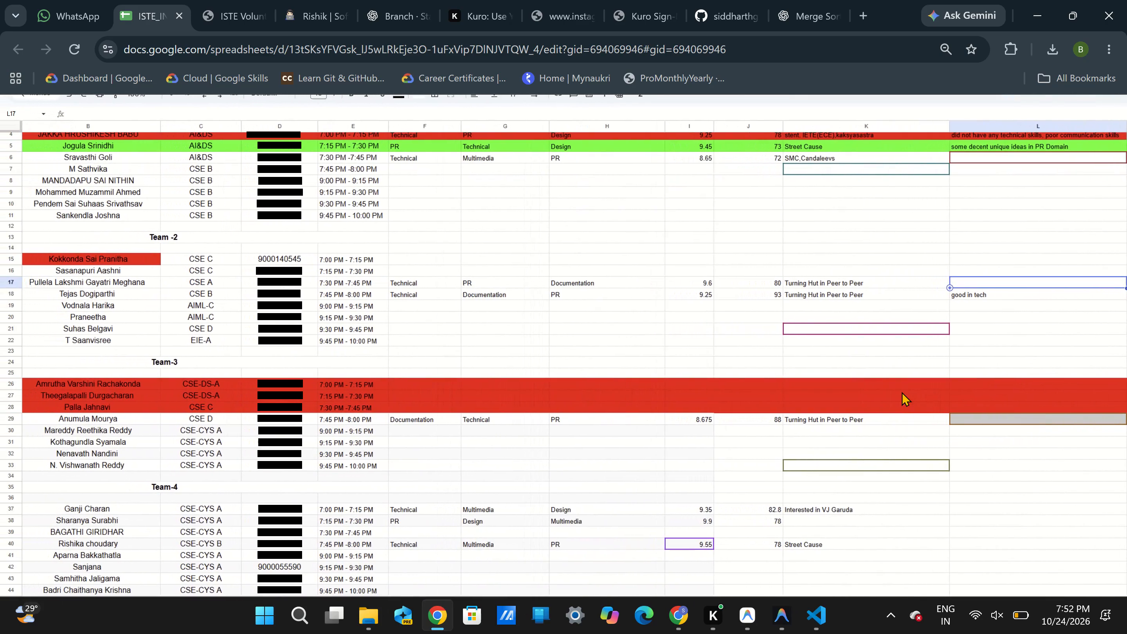
{"action": "scroll", "coordinate": [897, 310], "scroll_direction": "left", "scroll_amount": 1}
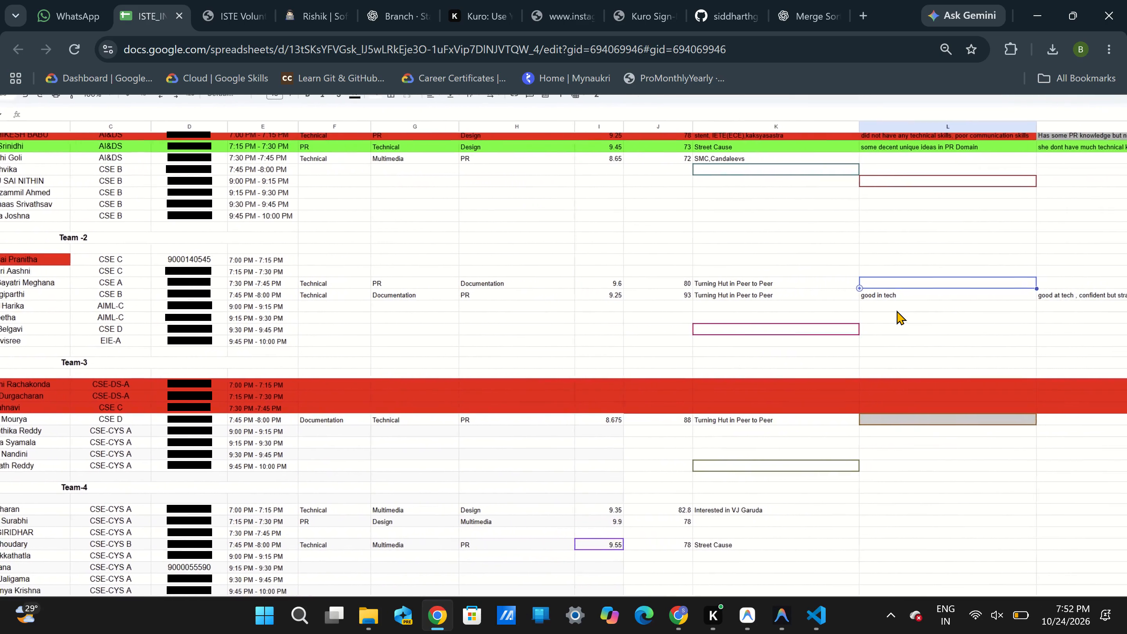
{"action": "scroll", "coordinate": [897, 310], "scroll_direction": "left", "scroll_amount": 1}
{"action": "left_click", "coordinate": [1052, 280]}
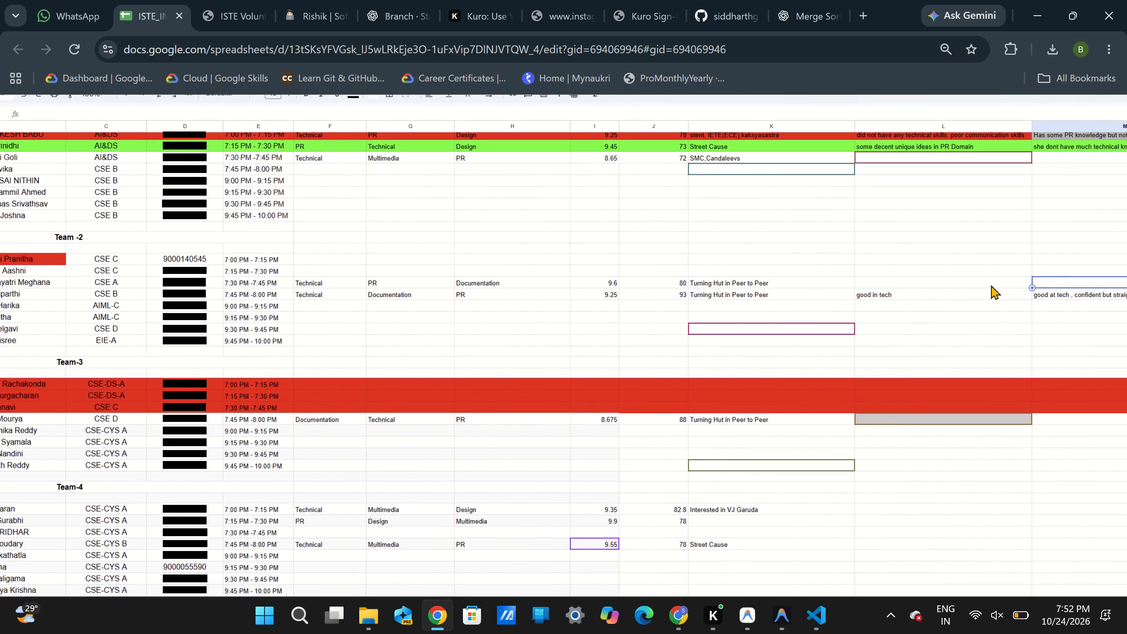
{"action": "scroll", "coordinate": [1031, 284], "scroll_direction": "left", "scroll_amount": 1}
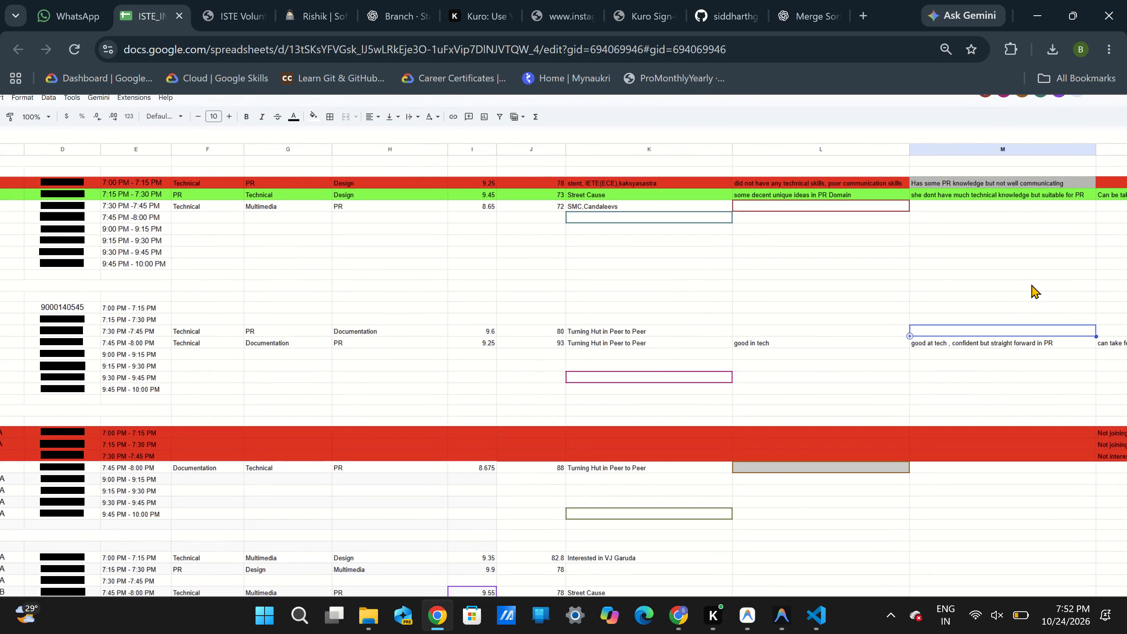
{"action": "type", "text": "not m"}
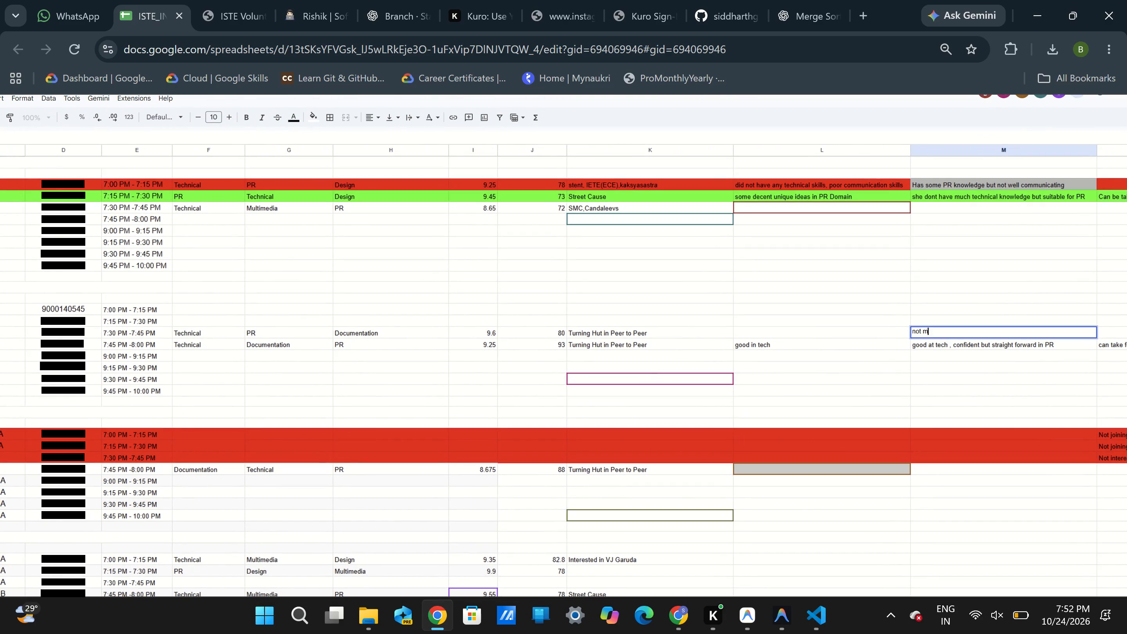
{"action": "key", "text": "BackSpace"}
{"action": "key", "text": "BackSpace"}
{"action": "key", "text": "BackSpace"}
{"action": "key", "text": "BackSpace"}
{"action": "key", "text": "BackSpace"}
{"action": "type", "text": "cant take fo"}
{"action": "key", "text": "BackSpace"}
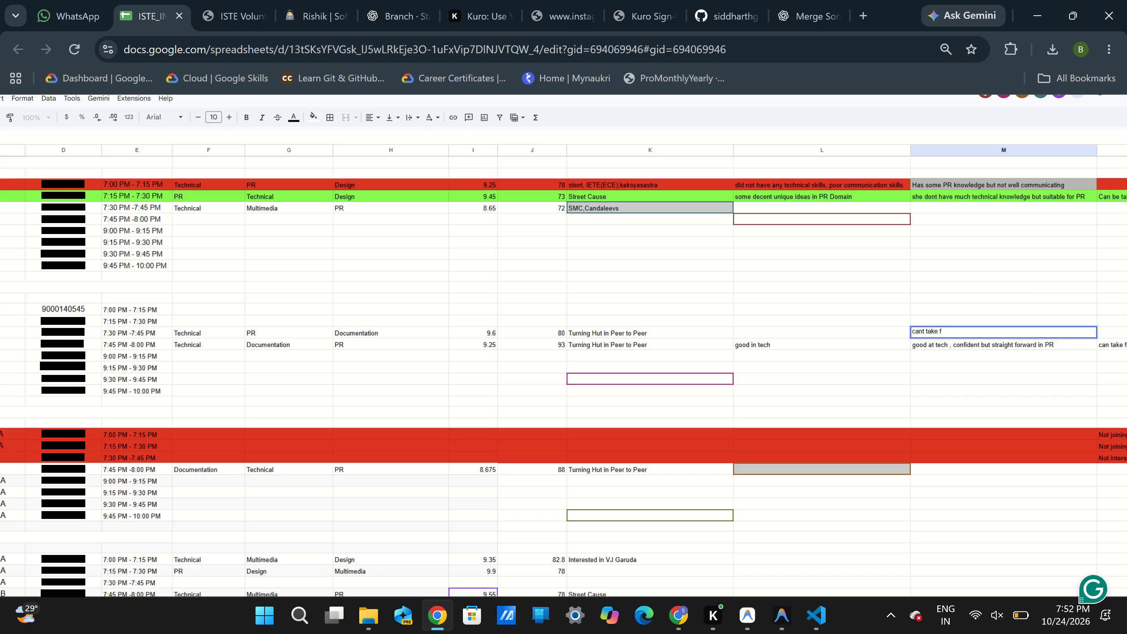
{"action": "type", "text": "or tech"}
{"action": "key", "text": "space"}
{"action": "type", "text": ", avg"}
{"action": "key", "text": "space"}
{"action": "type", "text": "in pr"}
{"action": "key", "text": "space"}
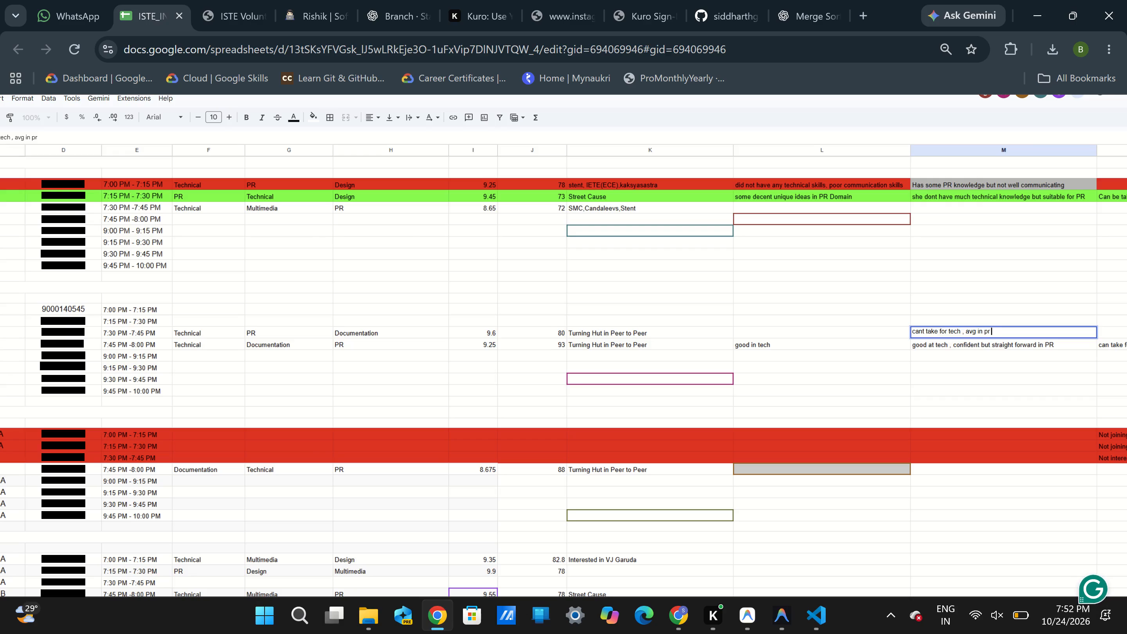
Append "(but confident )" to row 17's REVIEW 2 note.
{"action": "scroll", "coordinate": [1031, 284], "scroll_direction": "left", "scroll_amount": 1}
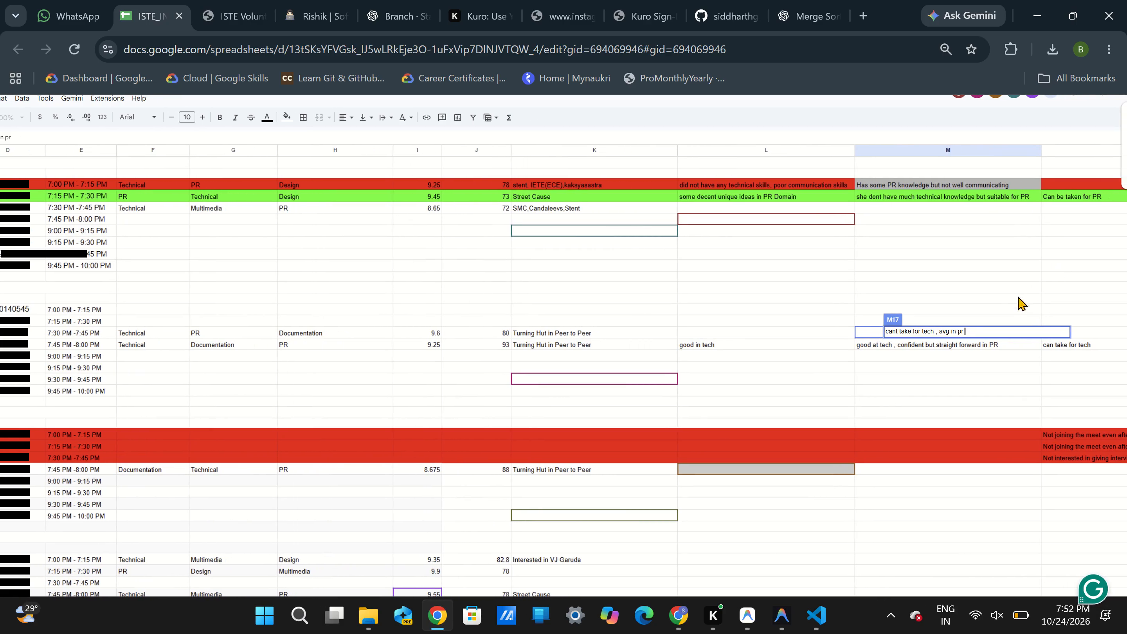
{"action": "key", "text": "shift+parenleft"}
{"action": "type", "text": "but confident"}
{"action": "key", "text": "space"}
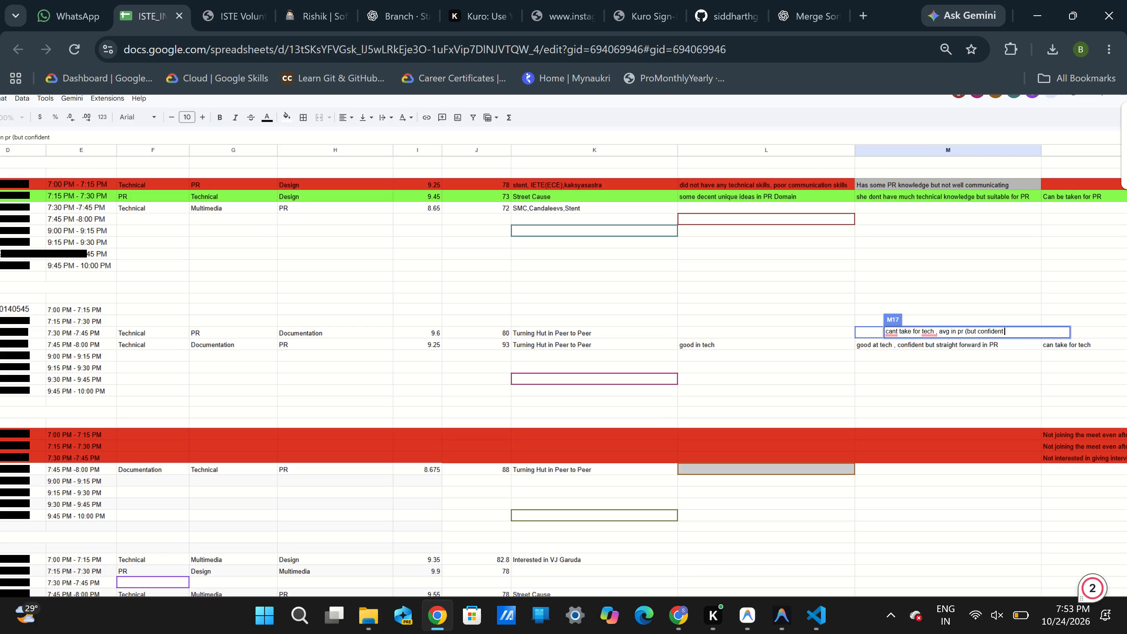
{"action": "key", "text": "shift+parenright"}
Return to the ISTE Volunteer Recruitment (1).pdf question document, reopening it if it gets closed.
{"action": "left_click", "coordinate": [257, 11]}
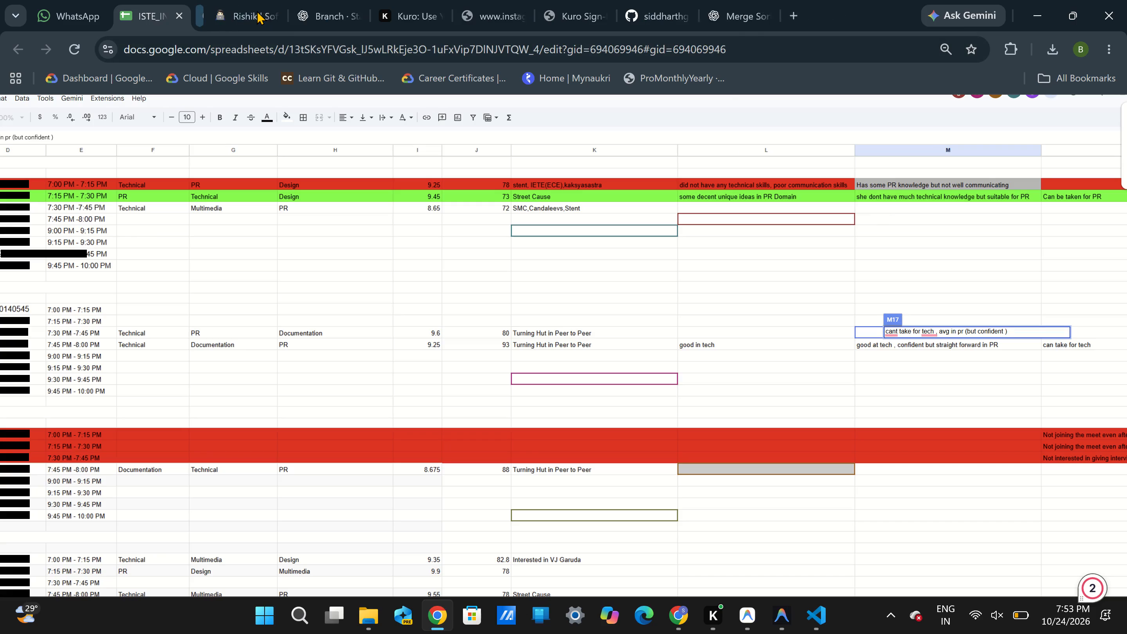
{"action": "key", "text": "ctrl+shift+t"}
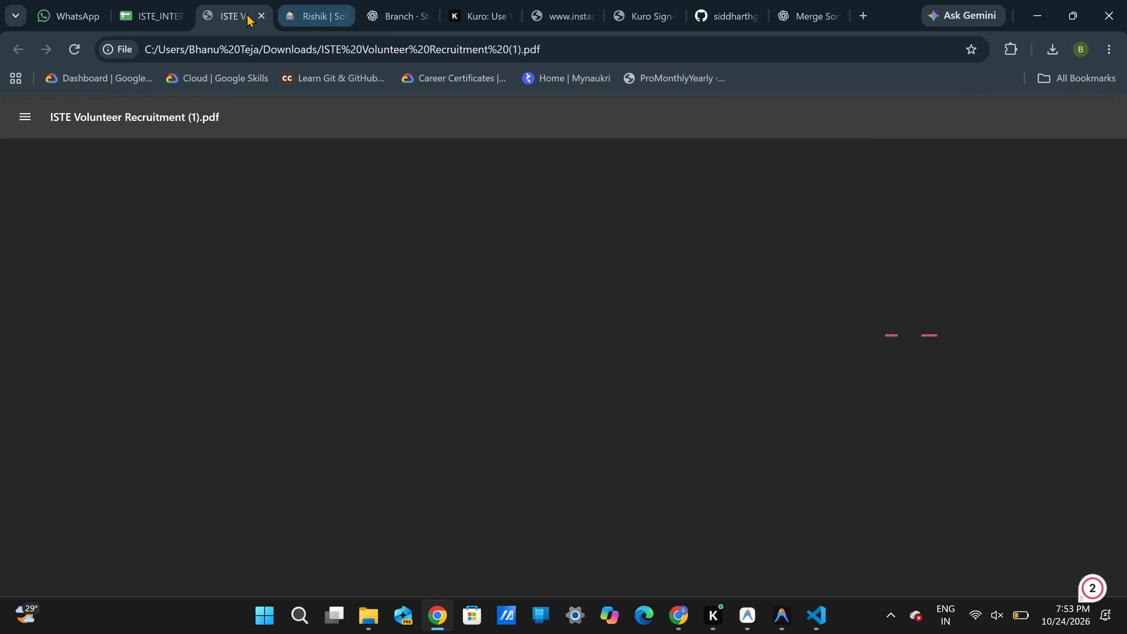
Read the intro and closing questions common to all domains on page 1 of the recruitment PDF.
{"action": "scroll", "coordinate": [295, 256], "scroll_direction": "down", "scroll_amount": 3}
{"action": "scroll", "coordinate": [295, 256], "scroll_direction": "up", "scroll_amount": 1}
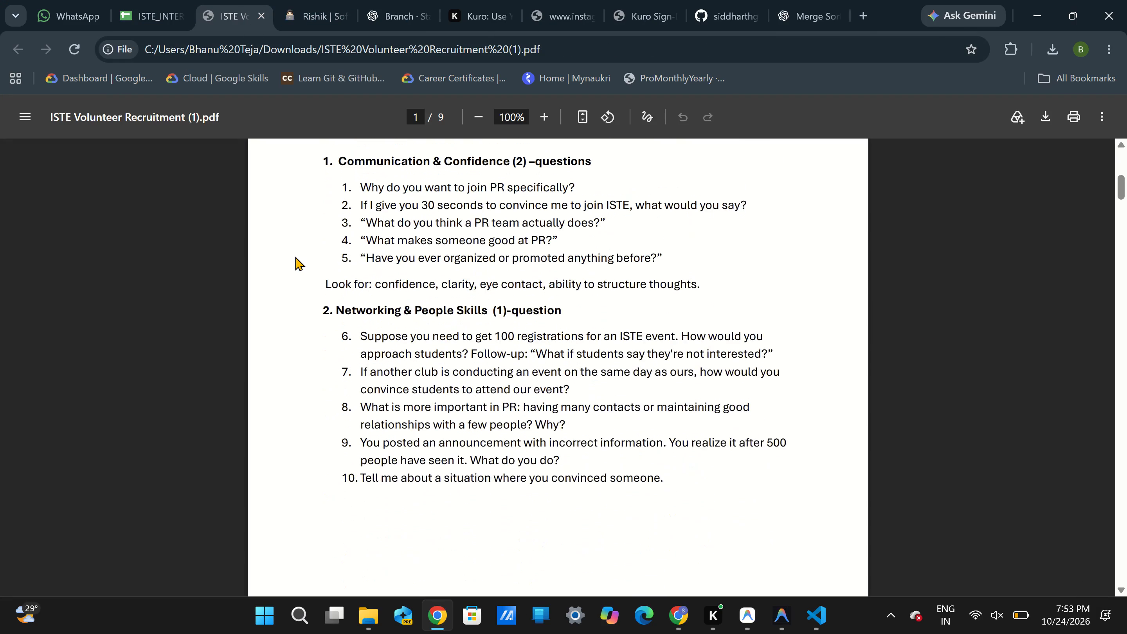
{"action": "scroll", "coordinate": [295, 256], "scroll_direction": "up", "scroll_amount": 1}
{"action": "scroll", "coordinate": [295, 256], "scroll_direction": "down", "scroll_amount": 1}
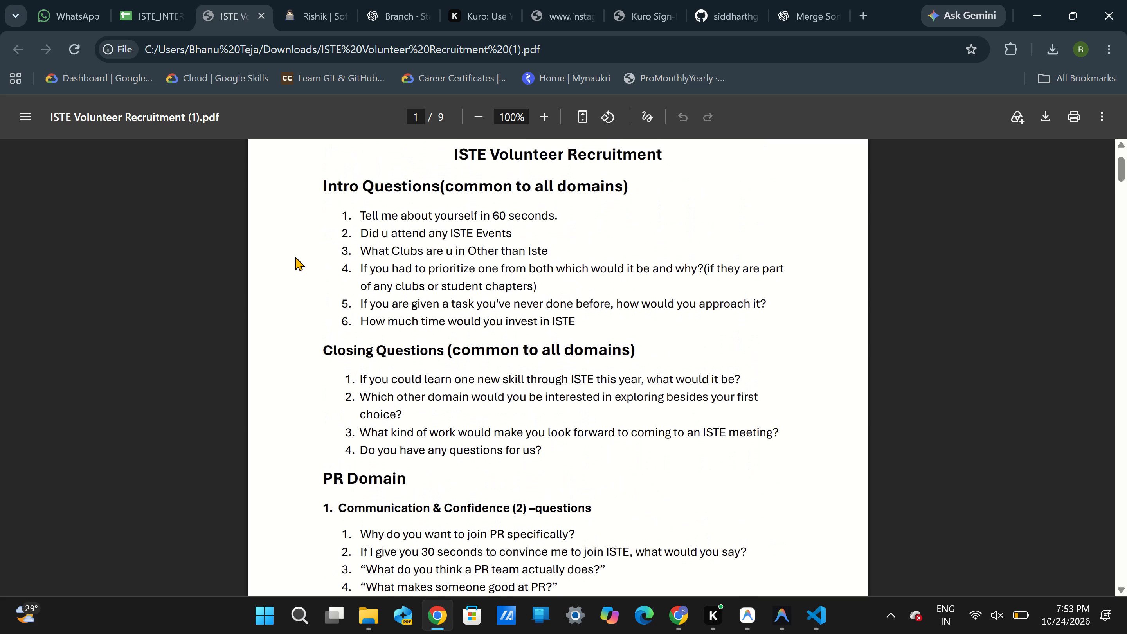
{"action": "scroll", "coordinate": [295, 256], "scroll_direction": "down", "scroll_amount": 2}
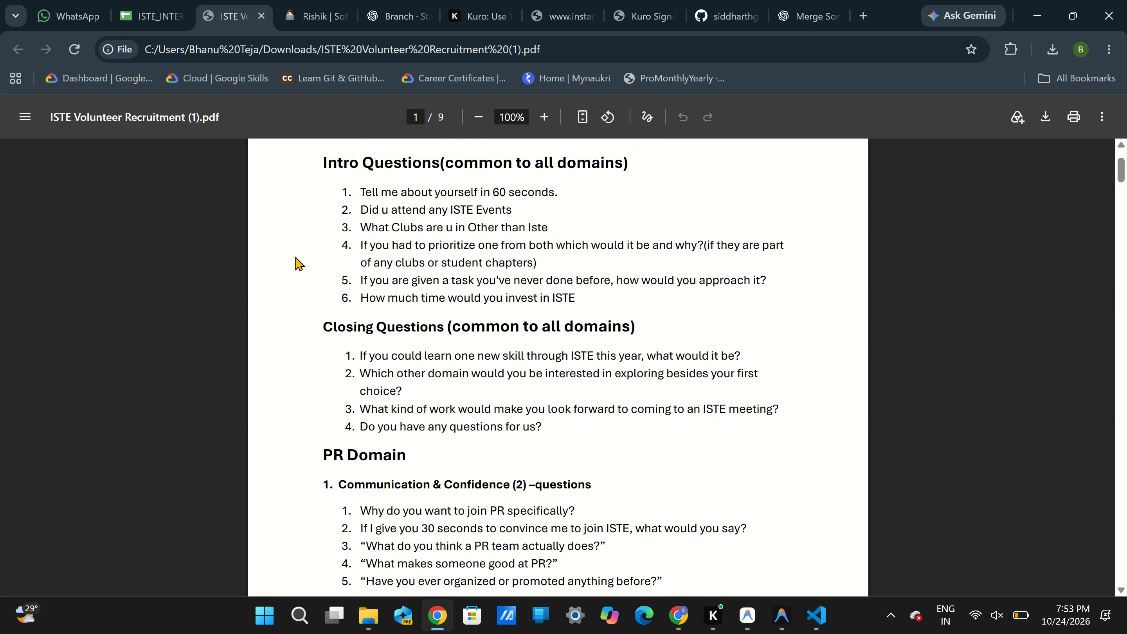
{"action": "scroll", "coordinate": [295, 256], "scroll_direction": "down", "scroll_amount": 1}
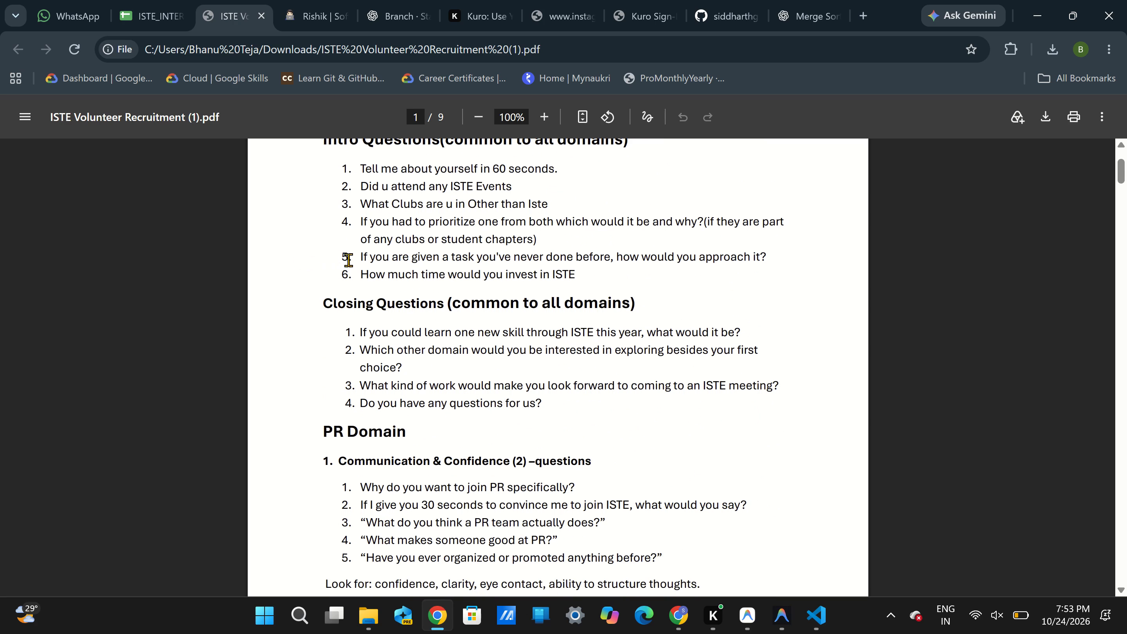
{"action": "scroll", "coordinate": [358, 264], "scroll_direction": "down", "scroll_amount": 3}
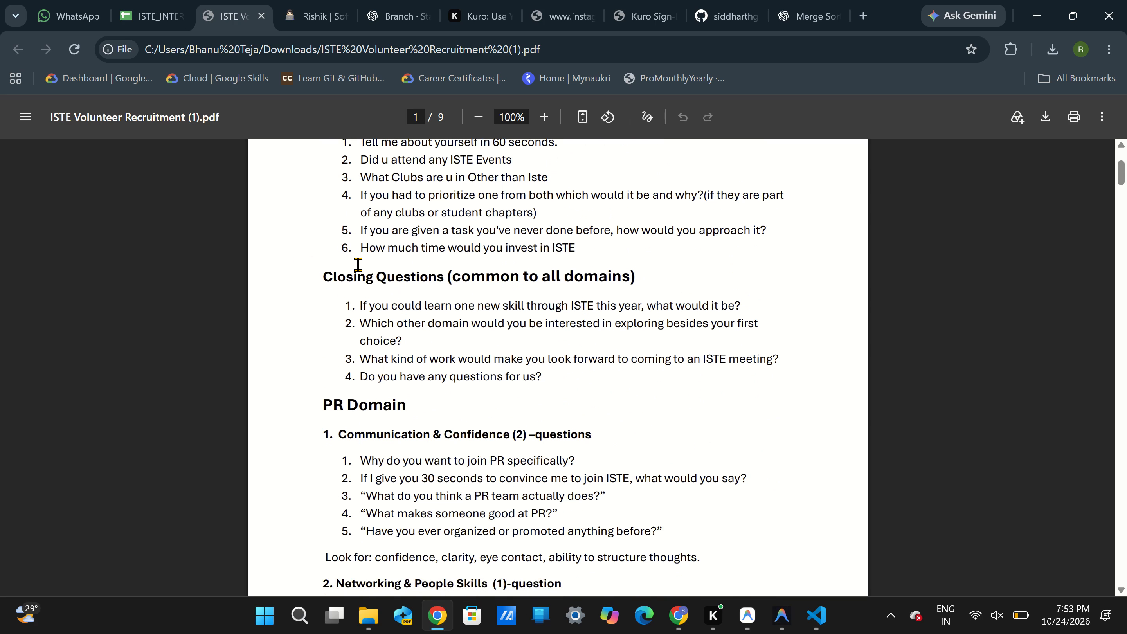
{"action": "scroll", "coordinate": [358, 264], "scroll_direction": "down", "scroll_amount": 1}
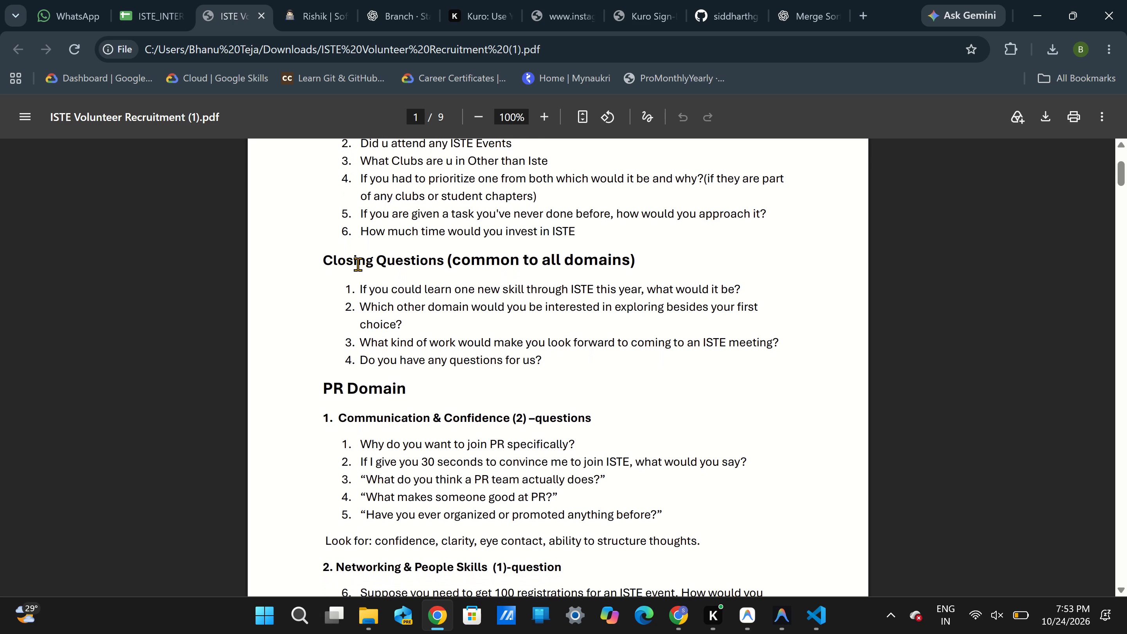
Look past the PR, technical and design questions for the Documentation section on page 6.
{"action": "scroll", "coordinate": [358, 264], "scroll_direction": "down", "scroll_amount": 4}
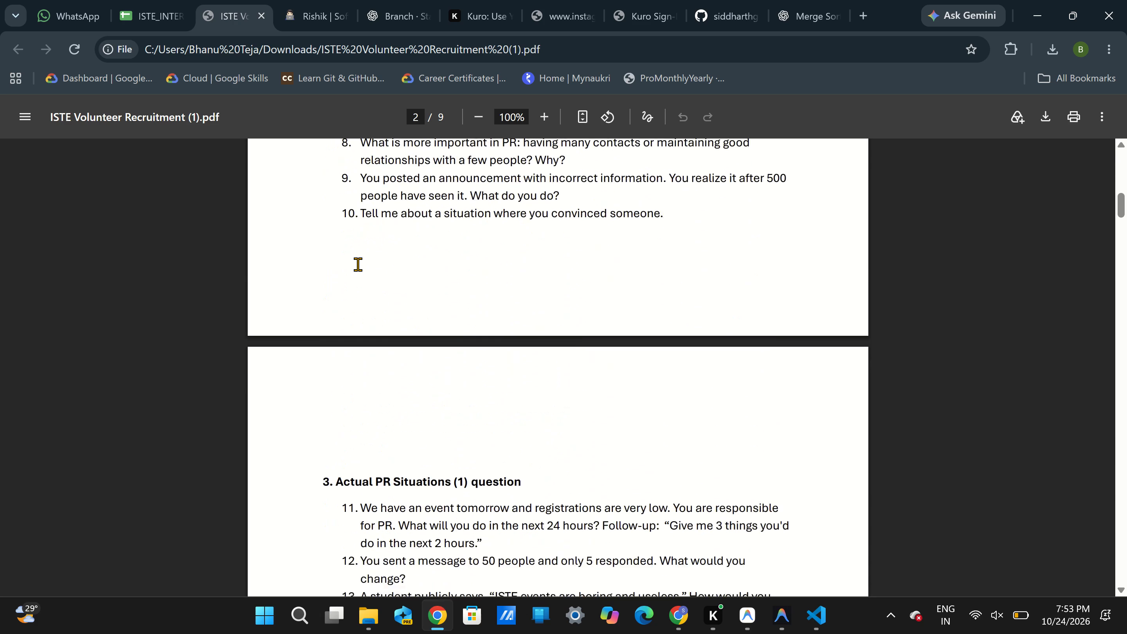
{"action": "scroll", "coordinate": [358, 264], "scroll_direction": "down", "scroll_amount": 6}
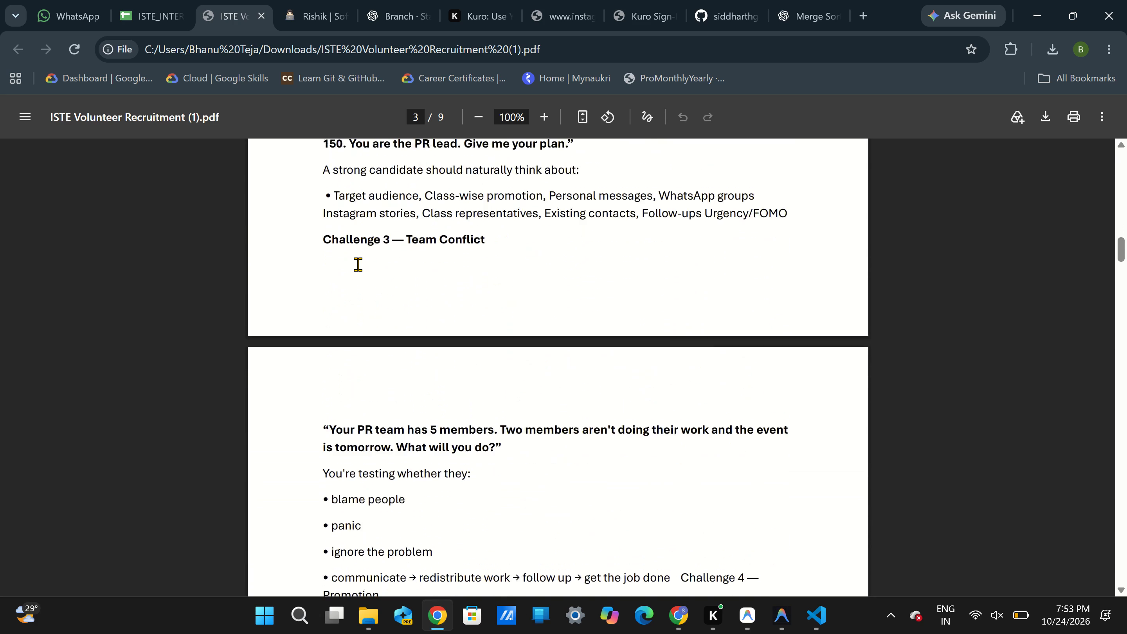
{"action": "scroll", "coordinate": [358, 264], "scroll_direction": "down", "scroll_amount": 4}
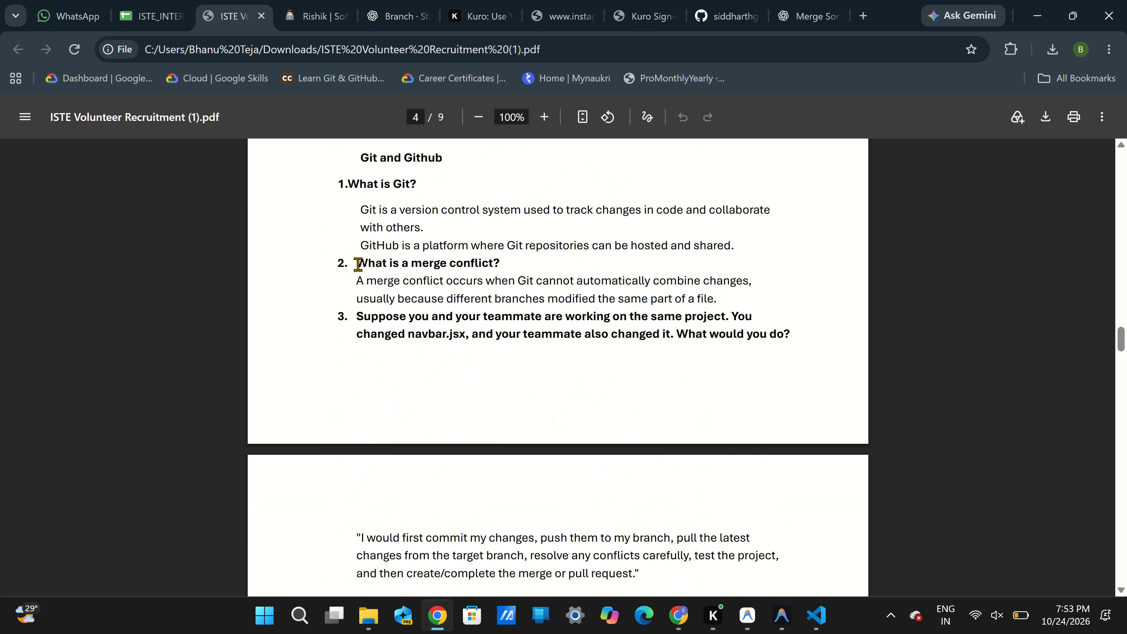
{"action": "scroll", "coordinate": [358, 264], "scroll_direction": "down", "scroll_amount": 6}
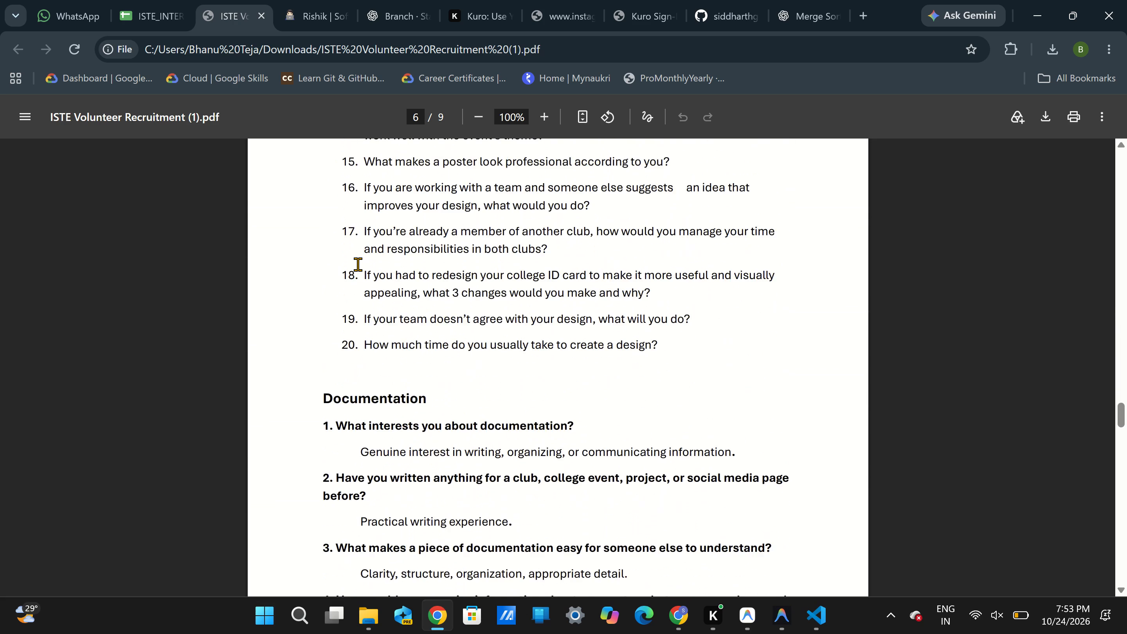
{"action": "scroll", "coordinate": [358, 264], "scroll_direction": "down", "scroll_amount": 3}
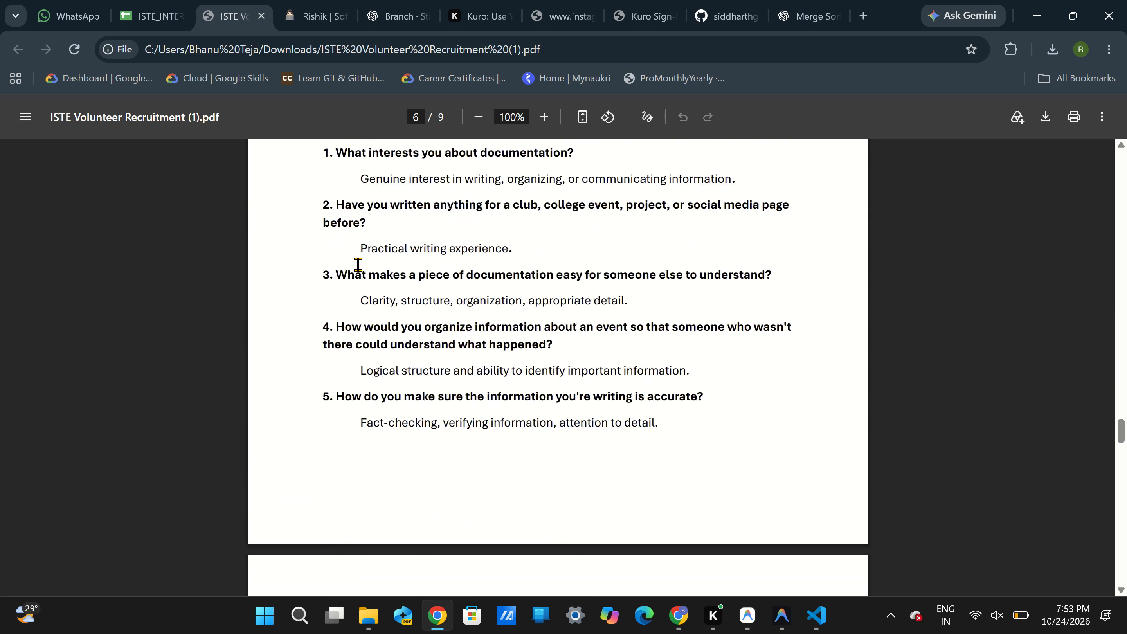
{"action": "scroll", "coordinate": [358, 264], "scroll_direction": "down", "scroll_amount": 1}
{"action": "scroll", "coordinate": [358, 264], "scroll_direction": "up", "scroll_amount": 1}
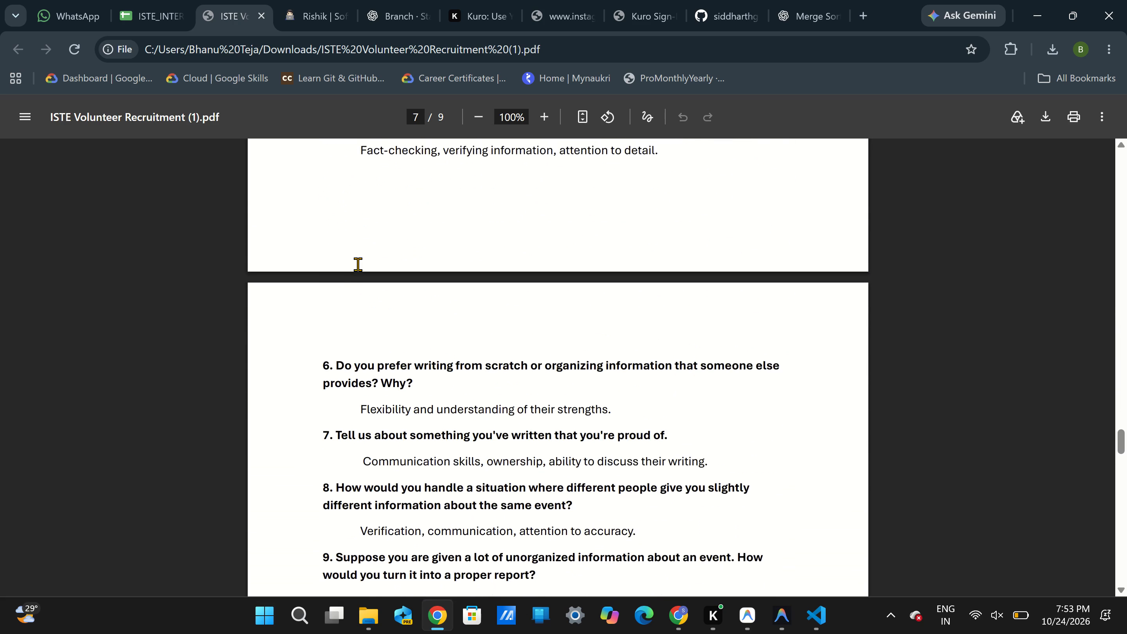
{"action": "scroll", "coordinate": [358, 264], "scroll_direction": "up", "scroll_amount": 2}
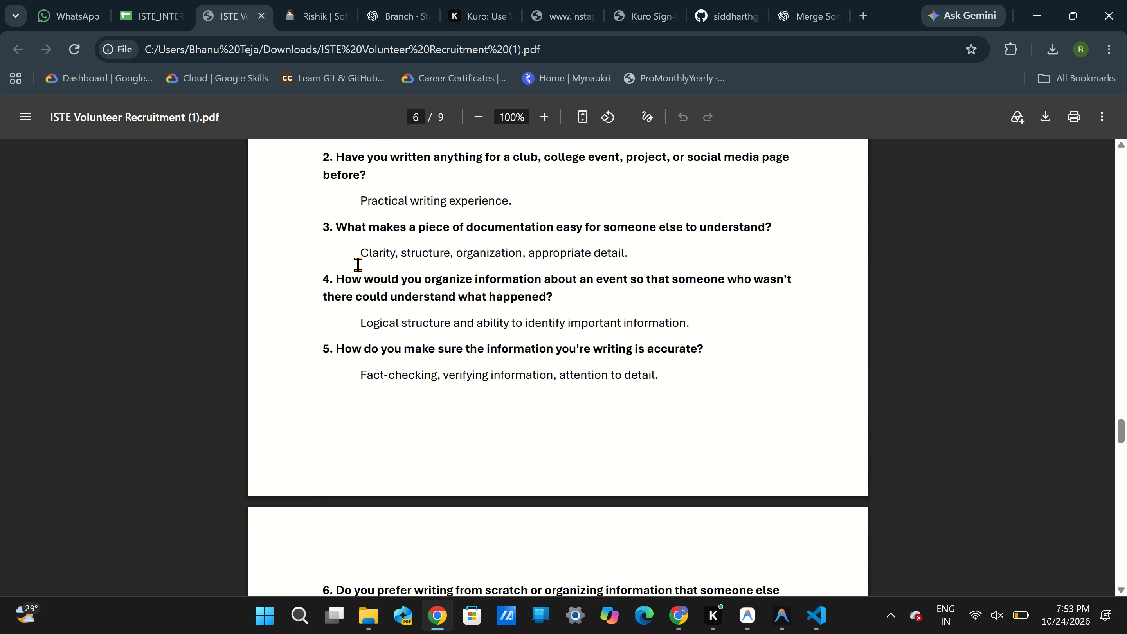
{"action": "scroll", "coordinate": [358, 264], "scroll_direction": "up", "scroll_amount": 3}
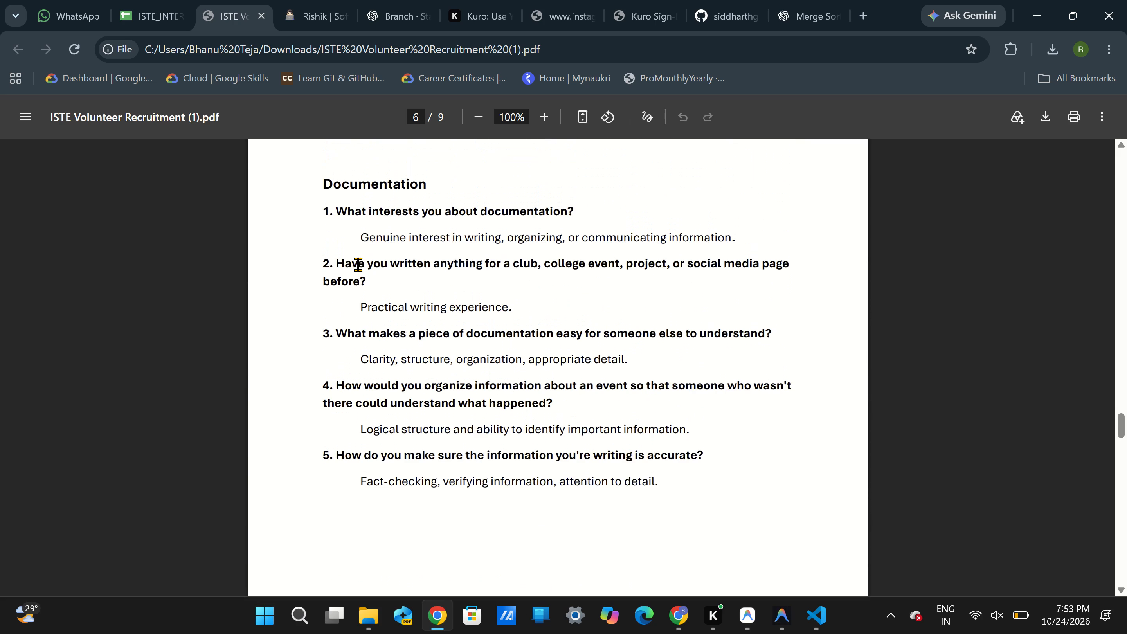
Read through Documentation questions 1 to 10 and the start of its Practical section on pages 6 and 7.
{"action": "scroll", "coordinate": [358, 264], "scroll_direction": "up", "scroll_amount": 1}
{"action": "scroll", "coordinate": [358, 264], "scroll_direction": "down", "scroll_amount": 1}
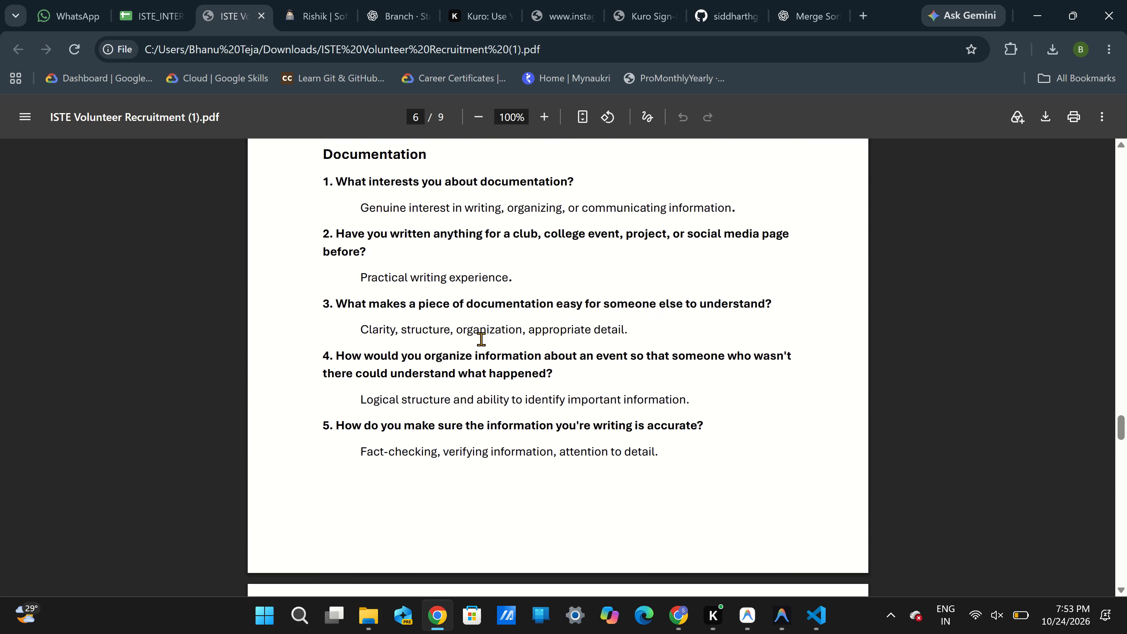
{"action": "scroll", "coordinate": [481, 339], "scroll_direction": "down", "scroll_amount": 1}
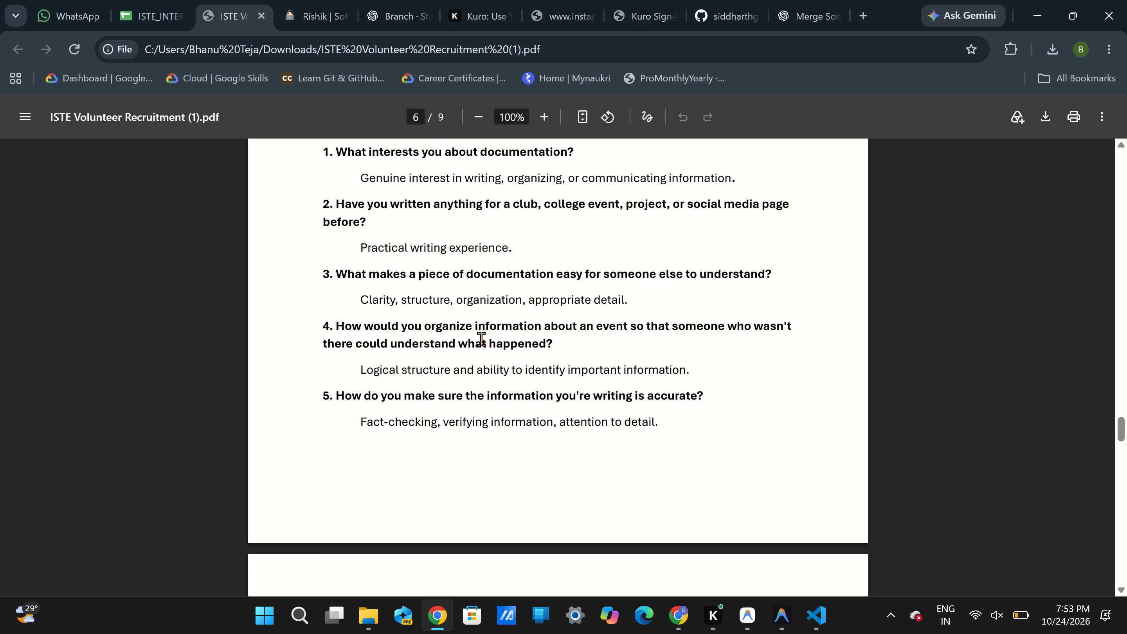
{"action": "scroll", "coordinate": [481, 339], "scroll_direction": "down", "scroll_amount": 1}
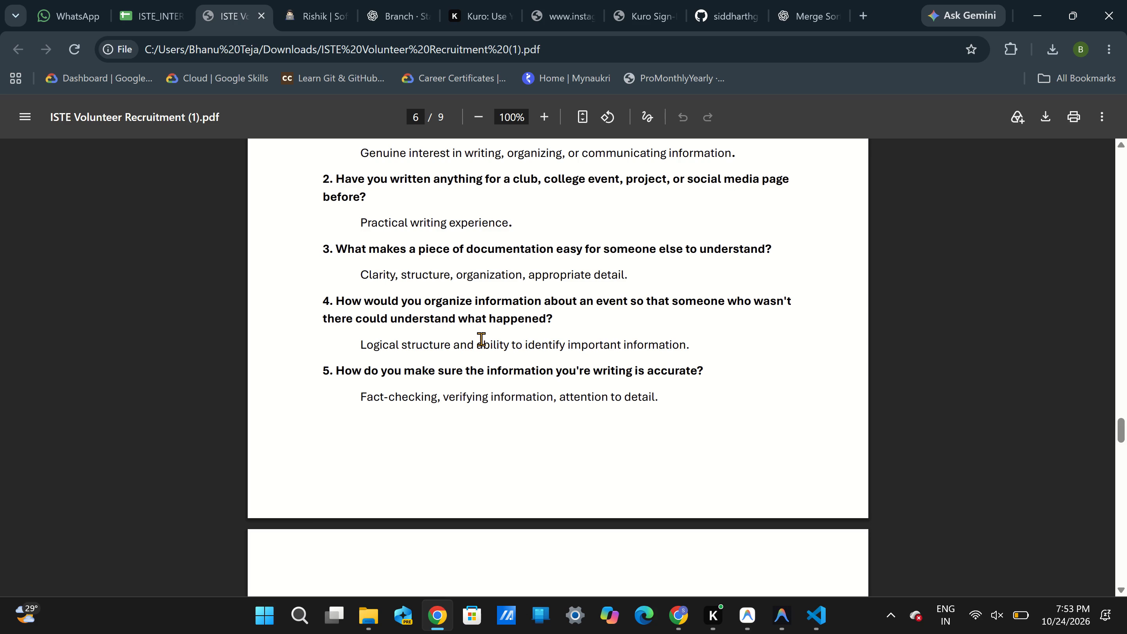
{"action": "scroll", "coordinate": [481, 339], "scroll_direction": "down", "scroll_amount": 1}
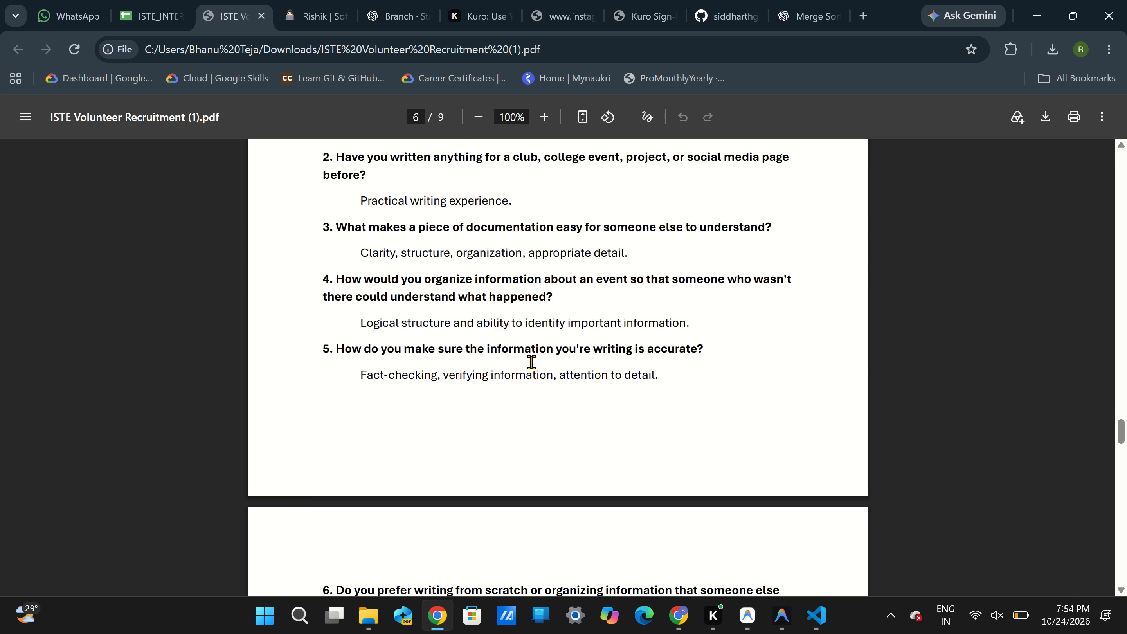
{"action": "scroll", "coordinate": [540, 456], "scroll_direction": "down", "scroll_amount": 1}
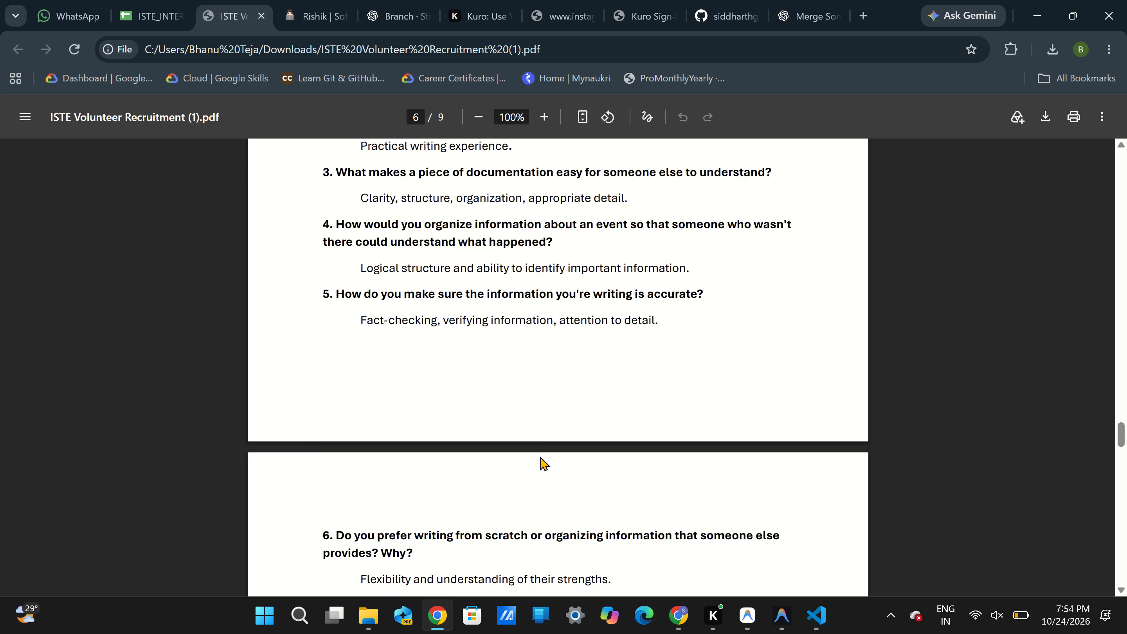
{"action": "scroll", "coordinate": [540, 456], "scroll_direction": "down", "scroll_amount": 3}
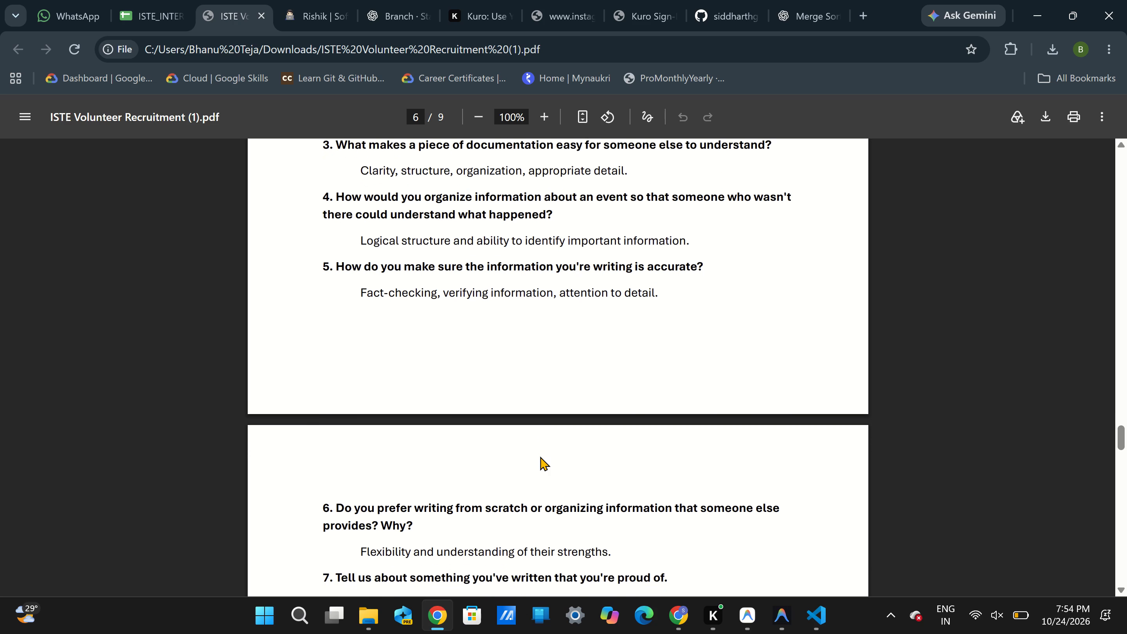
{"action": "scroll", "coordinate": [540, 456], "scroll_direction": "down", "scroll_amount": 6}
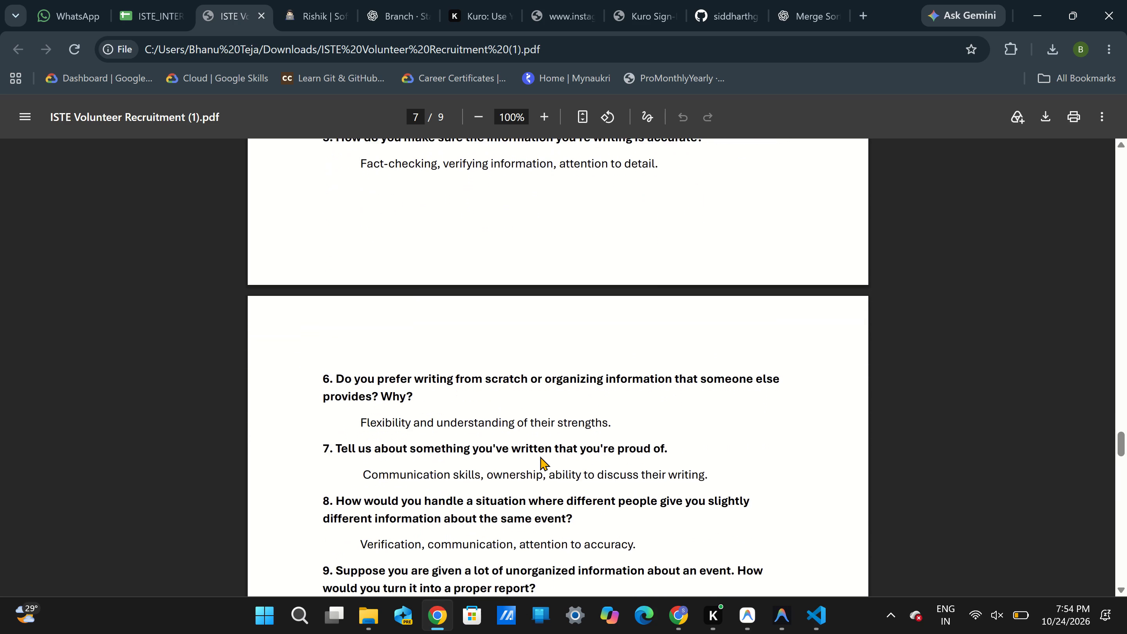
{"action": "scroll", "coordinate": [540, 456], "scroll_direction": "down", "scroll_amount": 2}
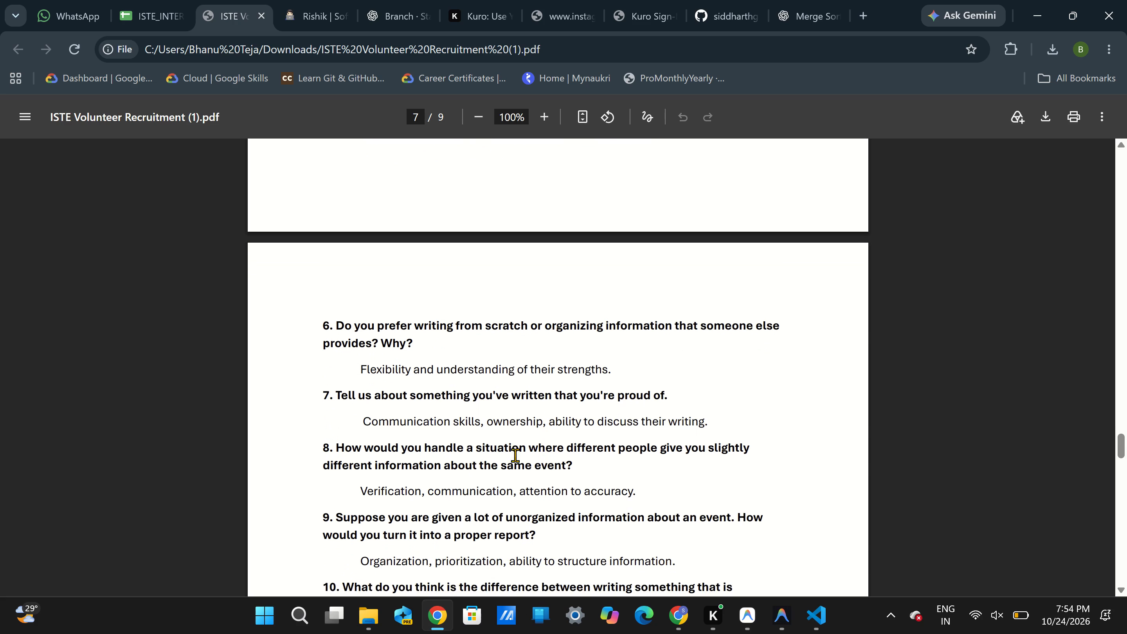
{"action": "scroll", "coordinate": [558, 450], "scroll_direction": "down", "scroll_amount": 1}
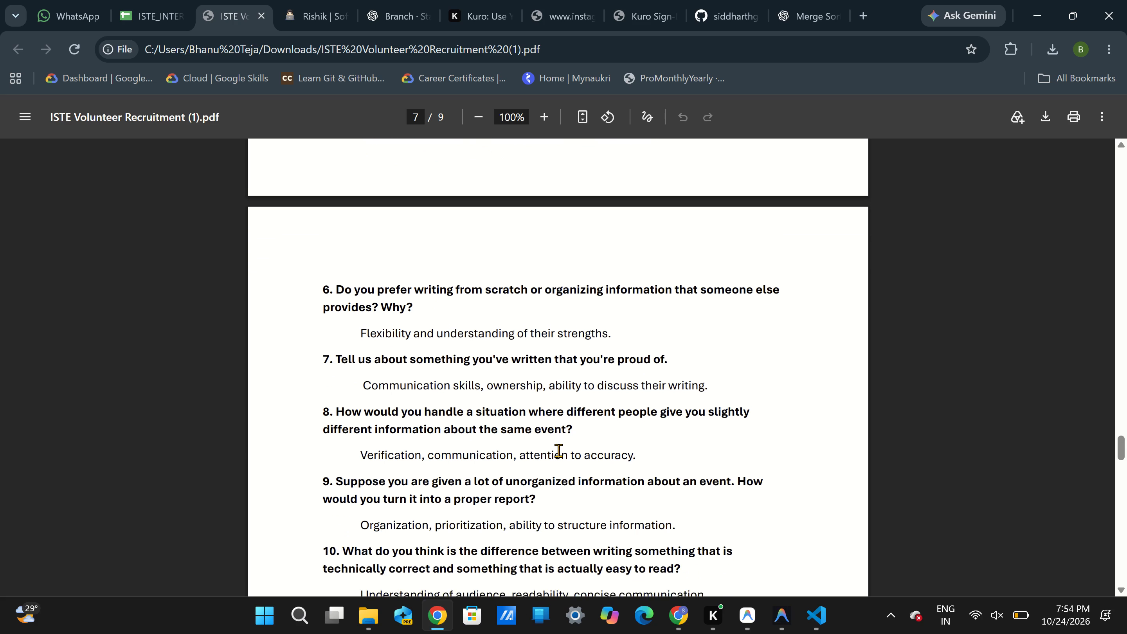
{"action": "scroll", "coordinate": [558, 450], "scroll_direction": "down", "scroll_amount": 2}
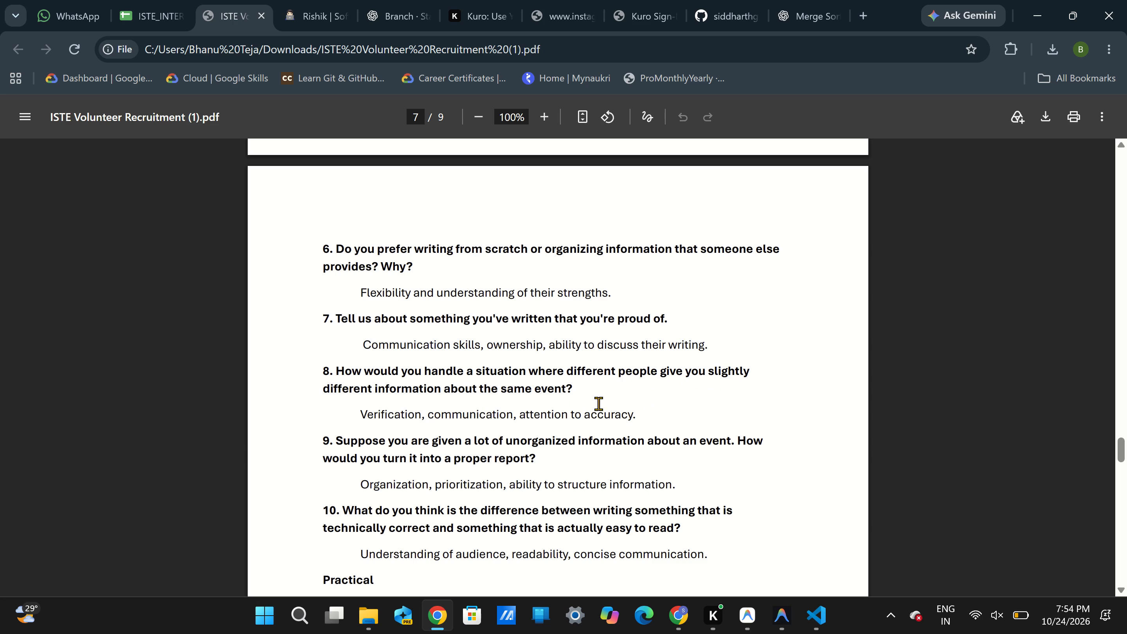
{"action": "scroll", "coordinate": [523, 401], "scroll_direction": "down", "scroll_amount": 3}
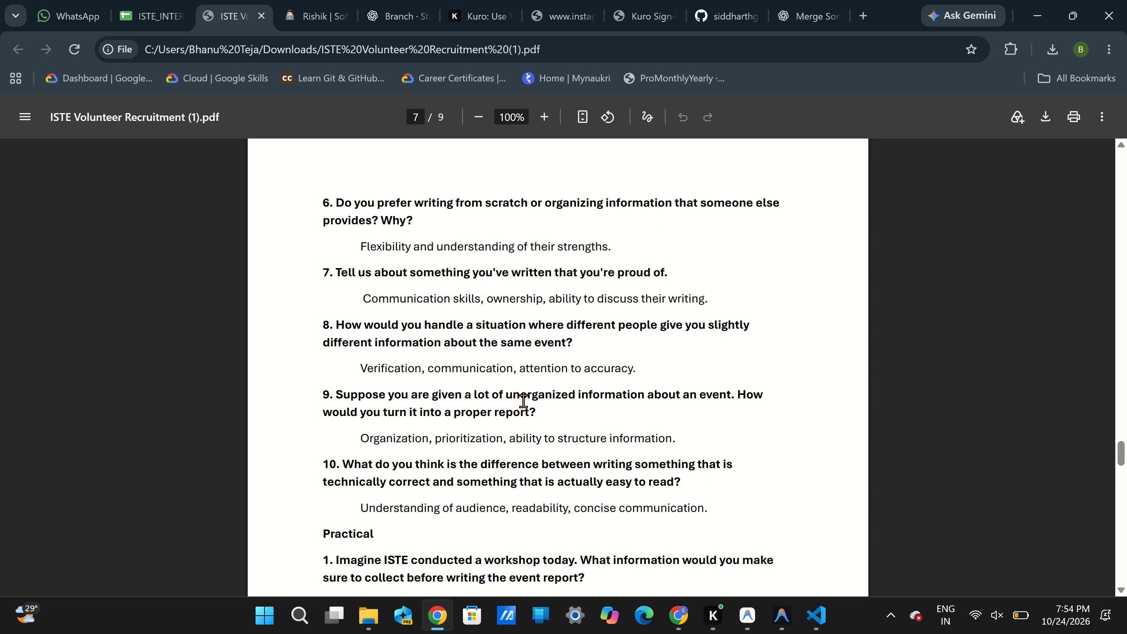
{"action": "scroll", "coordinate": [523, 401], "scroll_direction": "down", "scroll_amount": 4}
Go back to page 1 of the recruitment PDF and review the closing questions common to all domains.
{"action": "scroll", "coordinate": [523, 401], "scroll_direction": "up", "scroll_amount": 9}
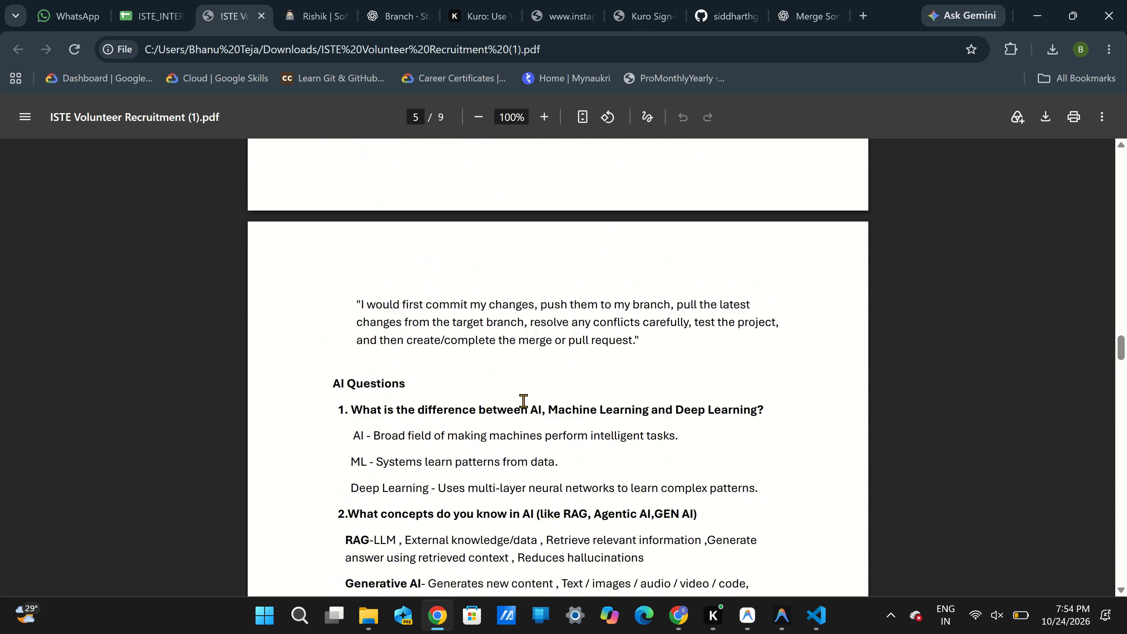
{"action": "scroll", "coordinate": [523, 401], "scroll_direction": "up", "scroll_amount": 4}
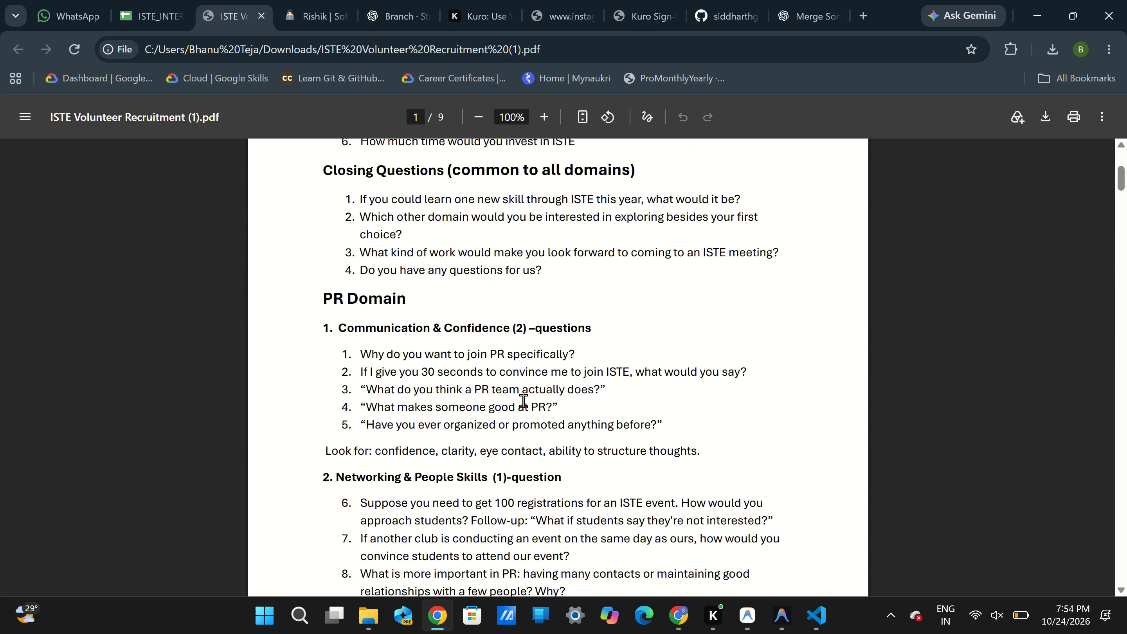
{"action": "scroll", "coordinate": [523, 401], "scroll_direction": "up", "scroll_amount": 6}
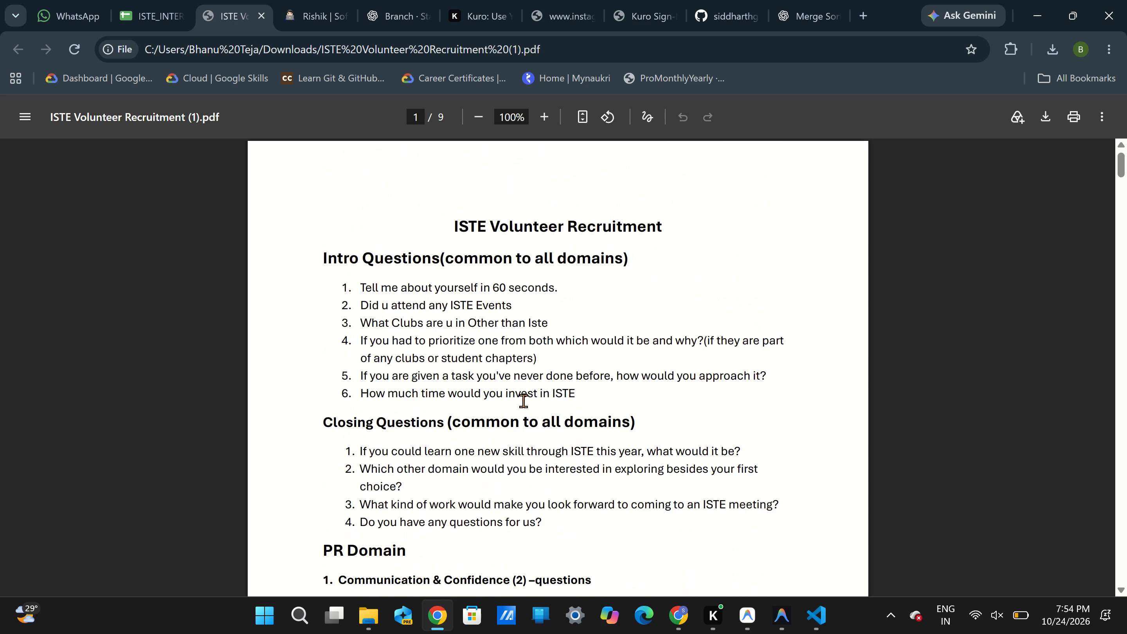
{"action": "scroll", "coordinate": [523, 401], "scroll_direction": "up", "scroll_amount": 1}
{"action": "scroll", "coordinate": [523, 401], "scroll_direction": "down", "scroll_amount": 1}
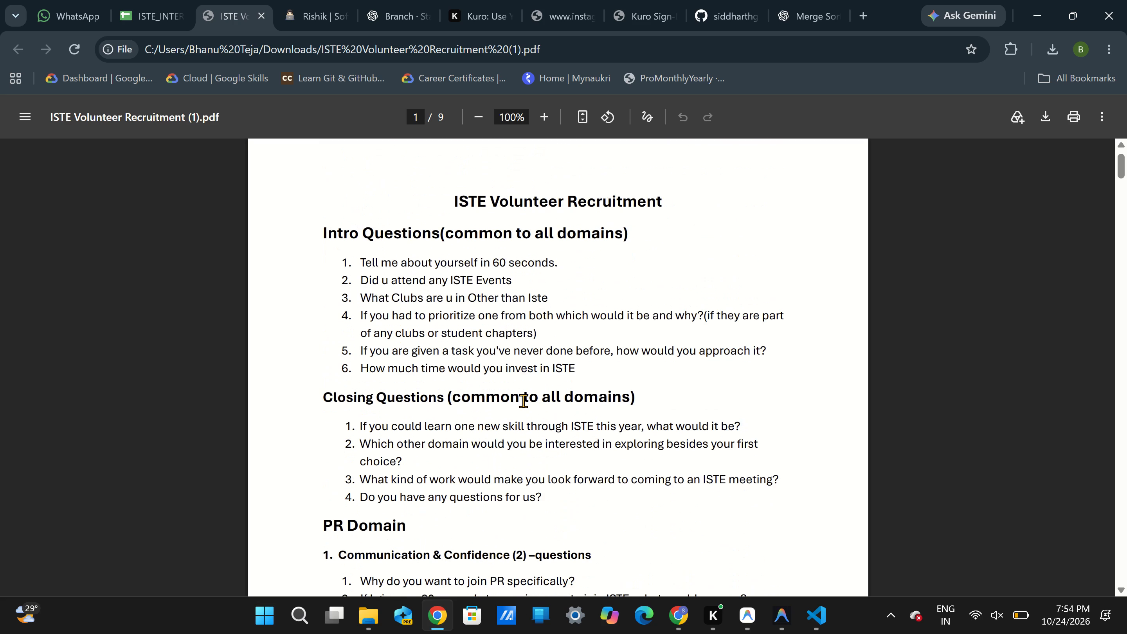
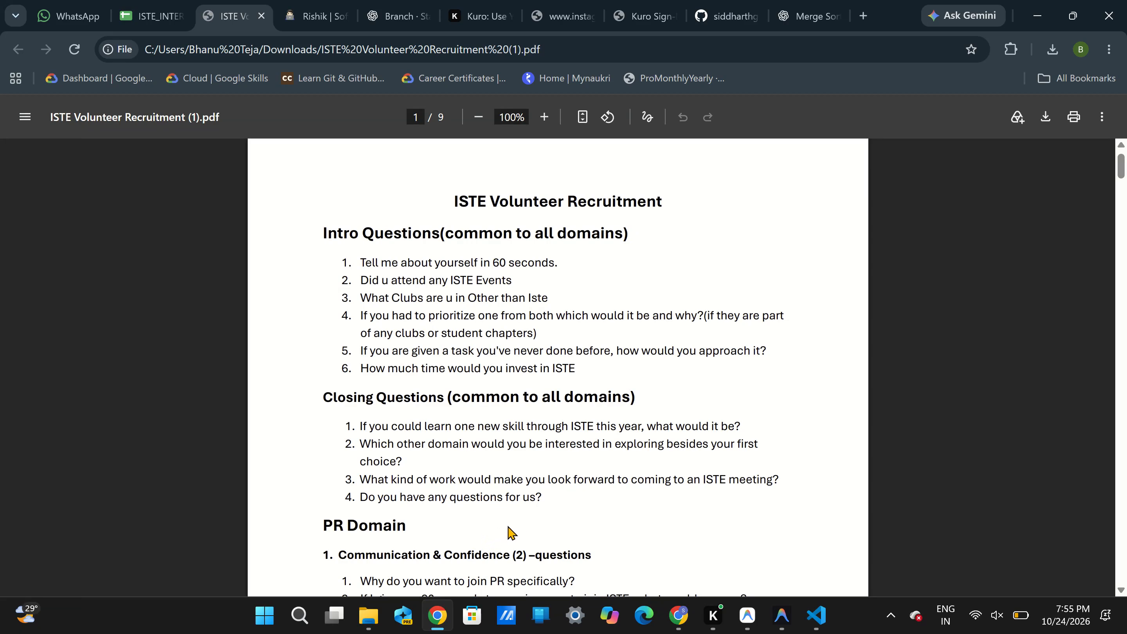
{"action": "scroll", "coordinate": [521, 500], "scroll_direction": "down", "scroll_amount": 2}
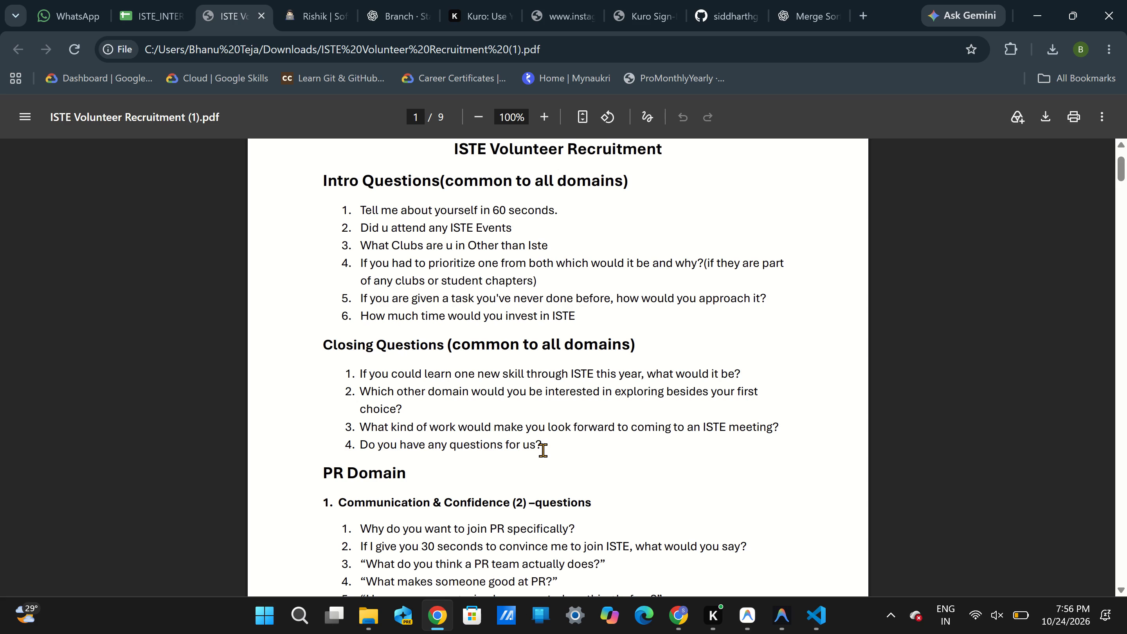
Return to the ISTE_INTERVIEWS sheet and commit the pending candidate review in cell M17.
{"action": "left_click", "coordinate": [156, 5]}
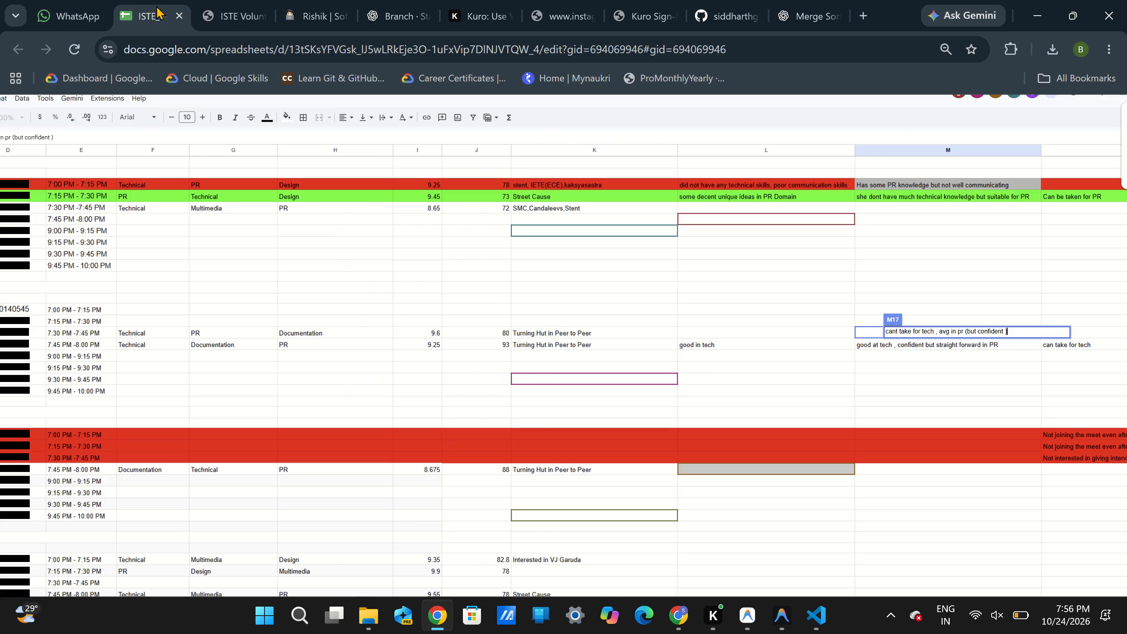
{"action": "scroll", "coordinate": [667, 315], "scroll_direction": "left", "scroll_amount": 1}
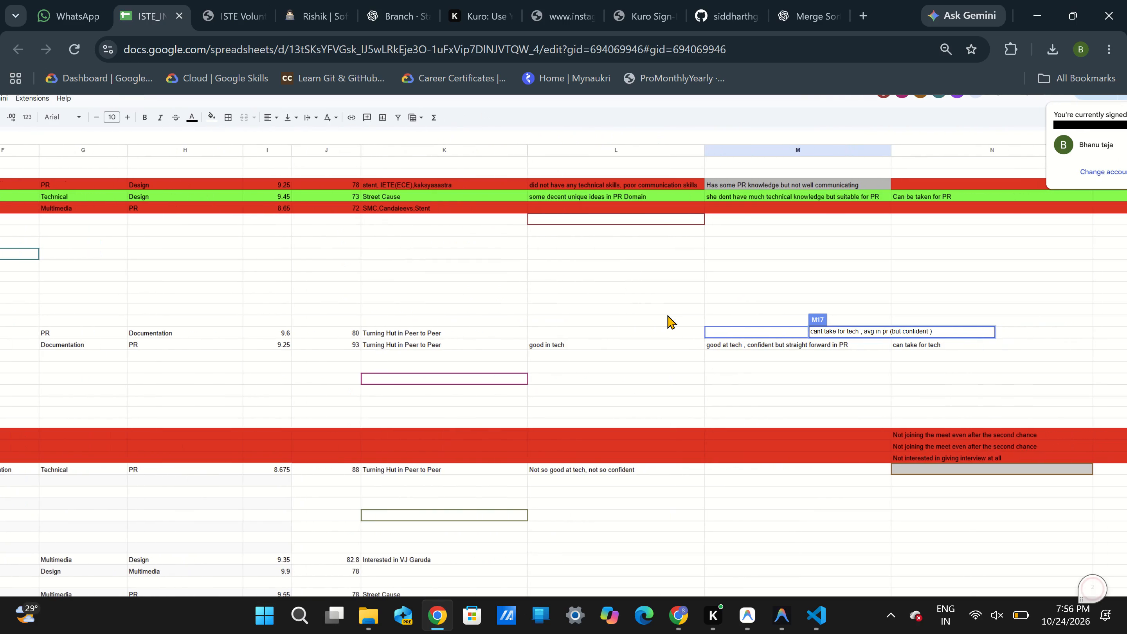
{"action": "left_click", "coordinate": [1013, 337]}
{"action": "left_click", "coordinate": [939, 327]}
{"action": "scroll", "coordinate": [939, 327], "scroll_direction": "left", "scroll_amount": 1}
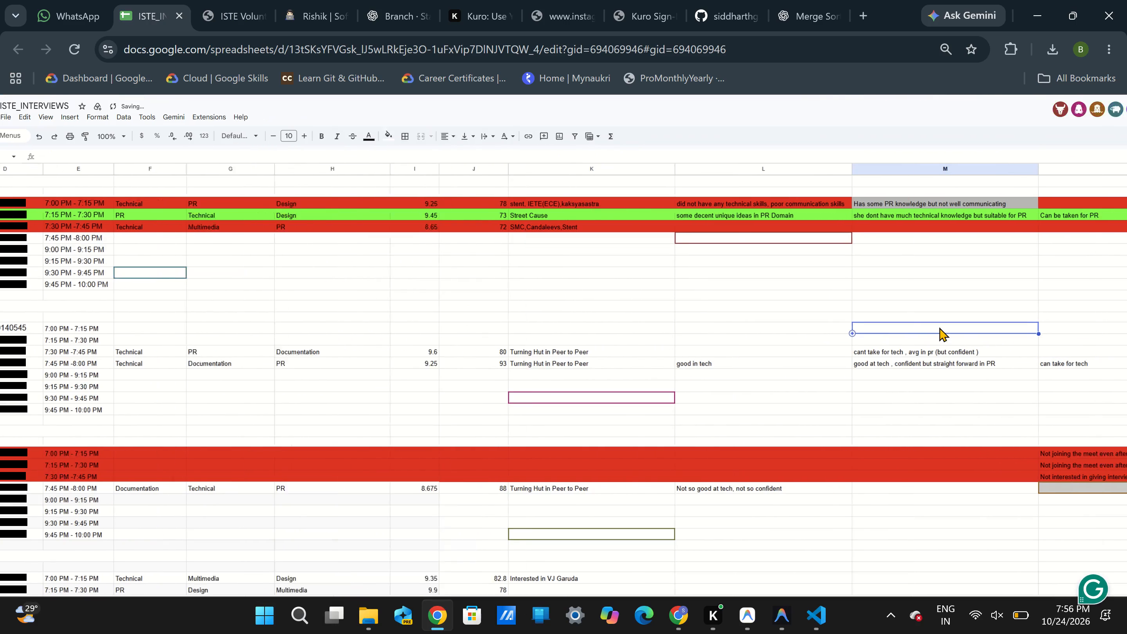
{"action": "scroll", "coordinate": [939, 327], "scroll_direction": "left", "scroll_amount": 2}
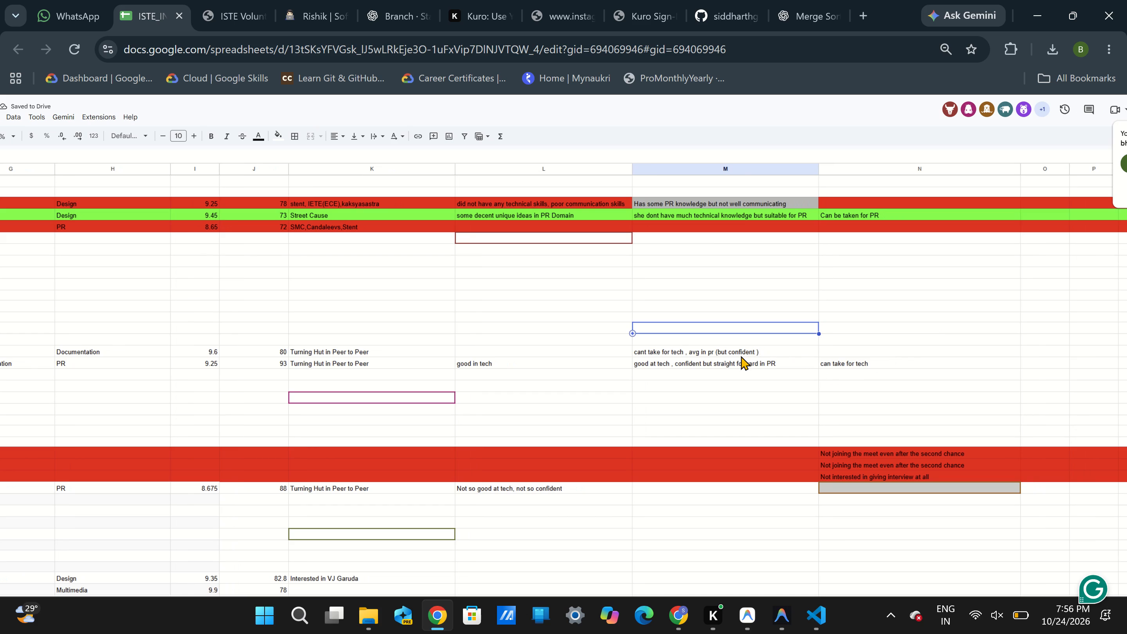
Remove the "(but confident )" remark from the M17 review, leaving "cant take for tech , avg in pr".
{"action": "left_click", "coordinate": [741, 356]}
{"action": "double_click", "coordinate": [745, 352]}
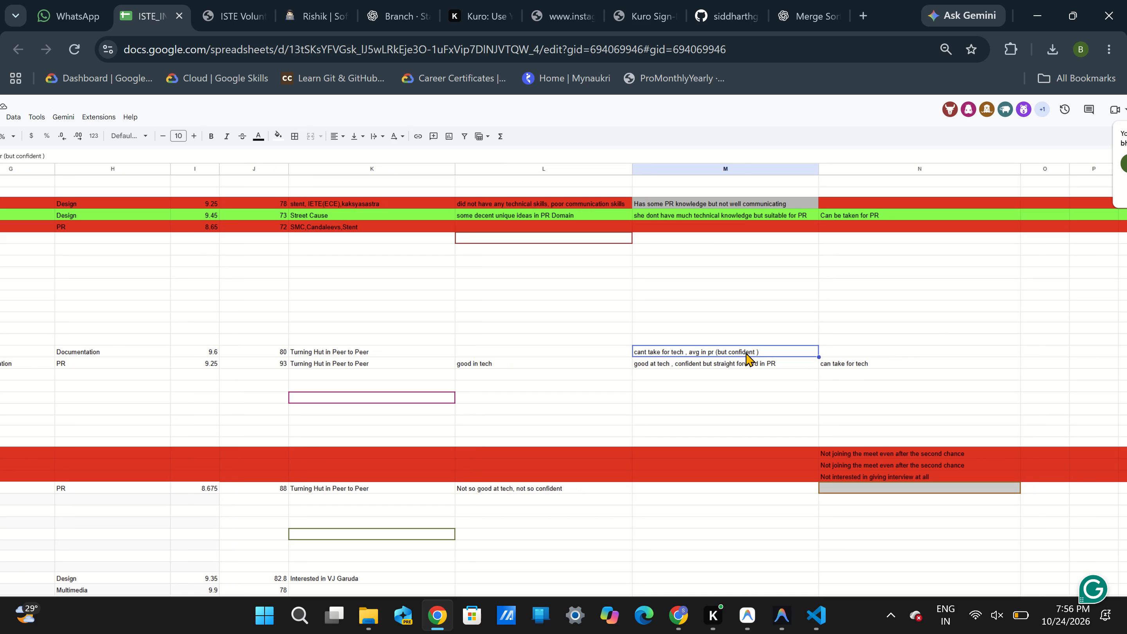
{"action": "key", "text": "BackSpace"}
{"action": "key", "text": "BackSpace"}
{"action": "key", "text": "BackSpace"}
{"action": "key", "text": "BackSpace"}
{"action": "key", "text": "BackSpace"}
{"action": "key", "text": "BackSpace"}
{"action": "key", "text": "BackSpace"}
{"action": "key", "text": "BackSpace"}
{"action": "key", "text": "BackSpace"}
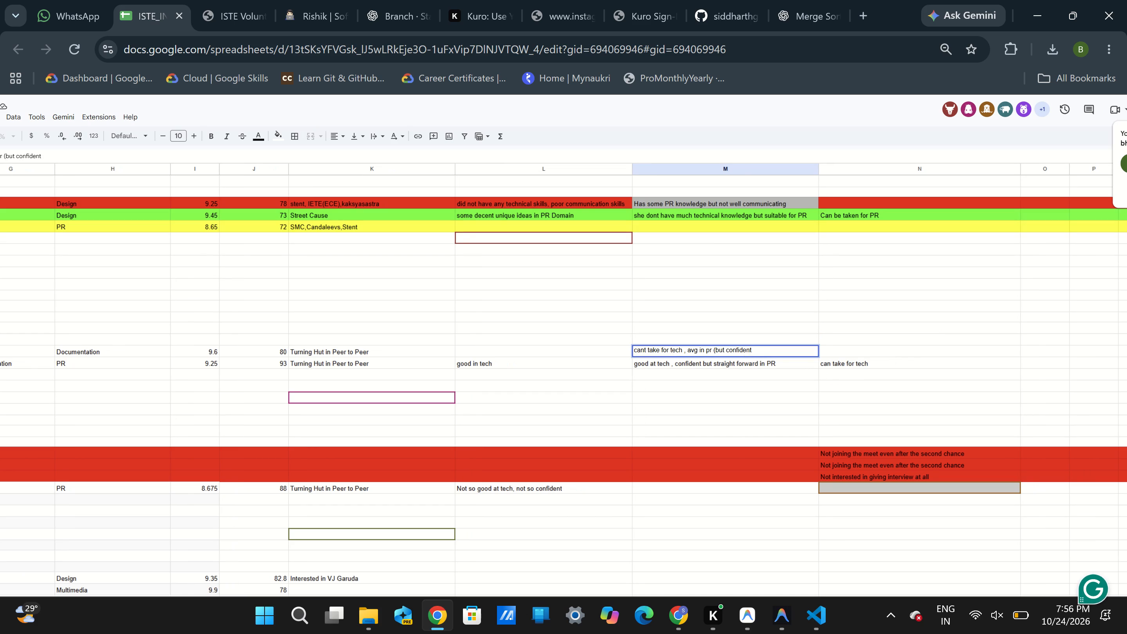
{"action": "key", "text": "BackSpace"}
{"action": "key", "text": "BackSpace"}
{"action": "key", "text": "BackSpace"}
{"action": "key", "text": "BackSpace"}
{"action": "key", "text": "BackSpace"}
{"action": "key", "text": "BackSpace"}
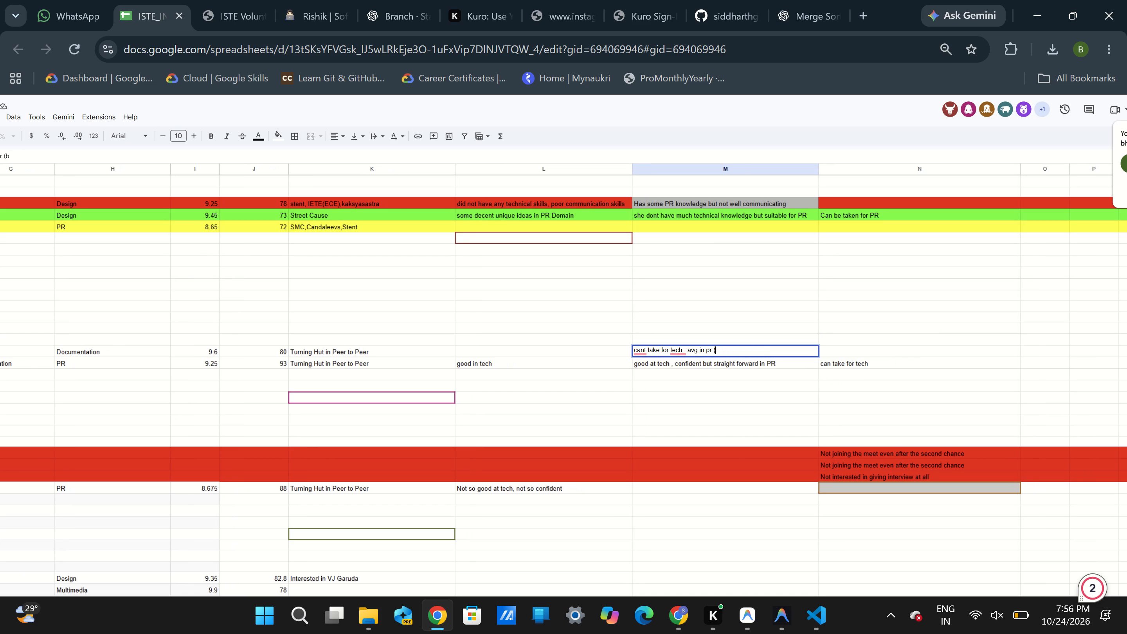
{"action": "key", "text": "BackSpace"}
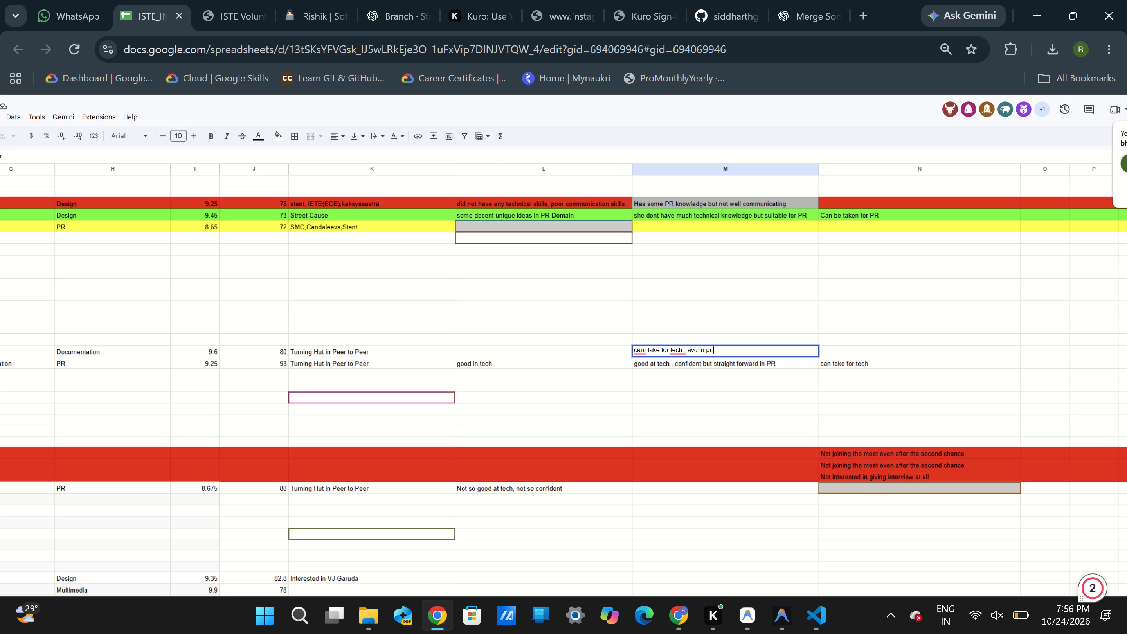
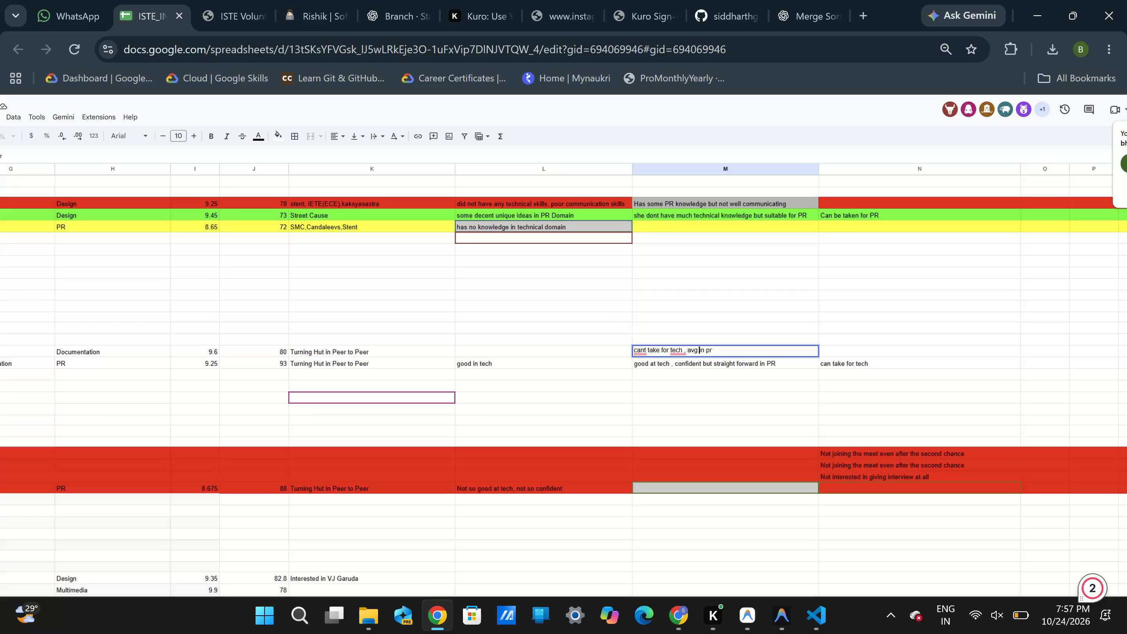
Retype the word "in" in the M17 review and commit it as "cant take for tech , avg in pr".
{"action": "key", "text": "Left"}
{"action": "key", "text": "Right"}
{"action": "key", "text": "Right"}
{"action": "key", "text": "Right"}
{"action": "key", "text": "BackSpace"}
{"action": "key", "text": "BackSpace"}
{"action": "type", "text": "in"}
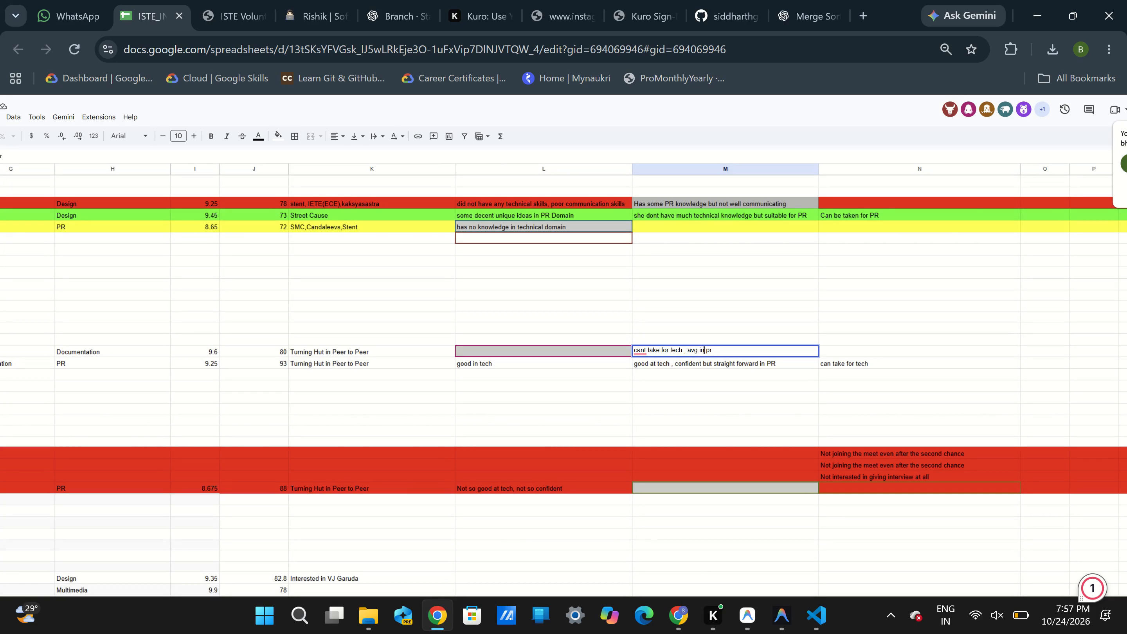
{"action": "key", "text": "Right"}
{"action": "key", "text": "Right"}
{"action": "key", "text": "Right"}
{"action": "key", "text": "Right"}
{"action": "key", "text": "Right"}
{"action": "key", "text": "Right"}
{"action": "key", "text": "Right"}
{"action": "key", "text": "Right"}
{"action": "key", "text": "Right"}
{"action": "key", "text": "Right"}
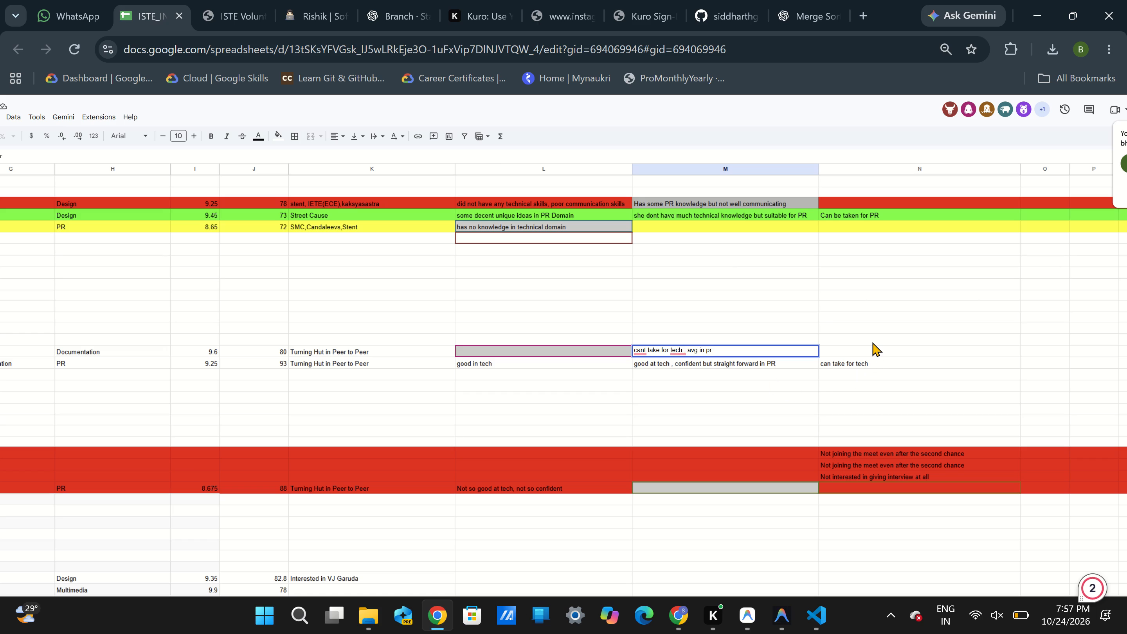
{"action": "left_click", "coordinate": [854, 331]}
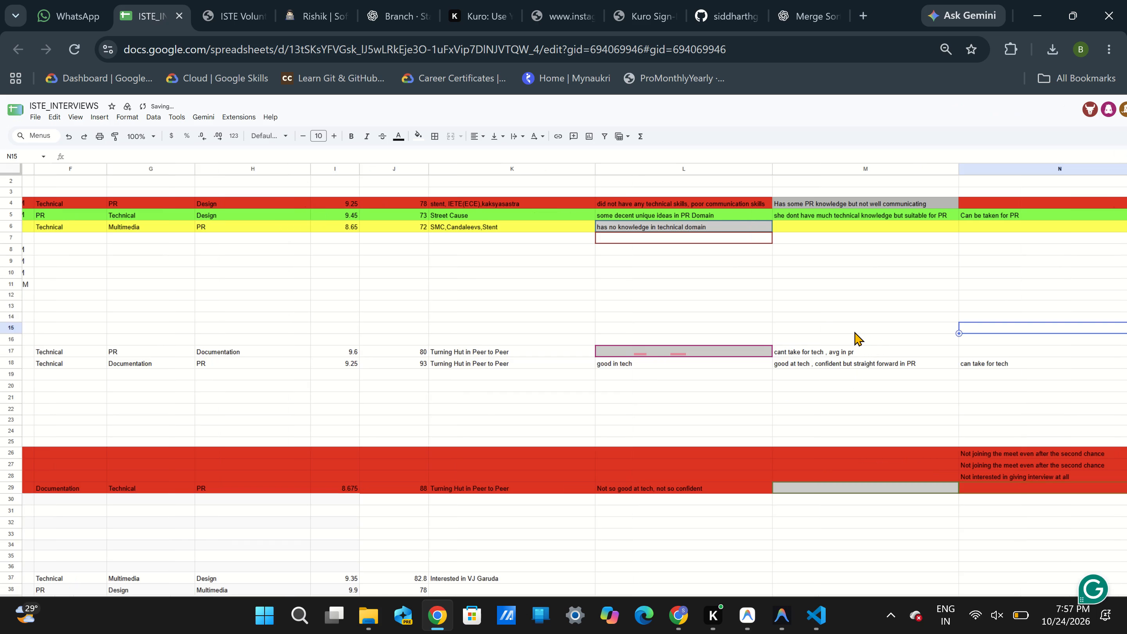
{"action": "left_click", "coordinate": [809, 319]}
Look over the interview sheet's candidate rows, from the review columns back to the names, roll numbers and time slots of each team.
{"action": "scroll", "coordinate": [809, 319], "scroll_direction": "left", "scroll_amount": 1}
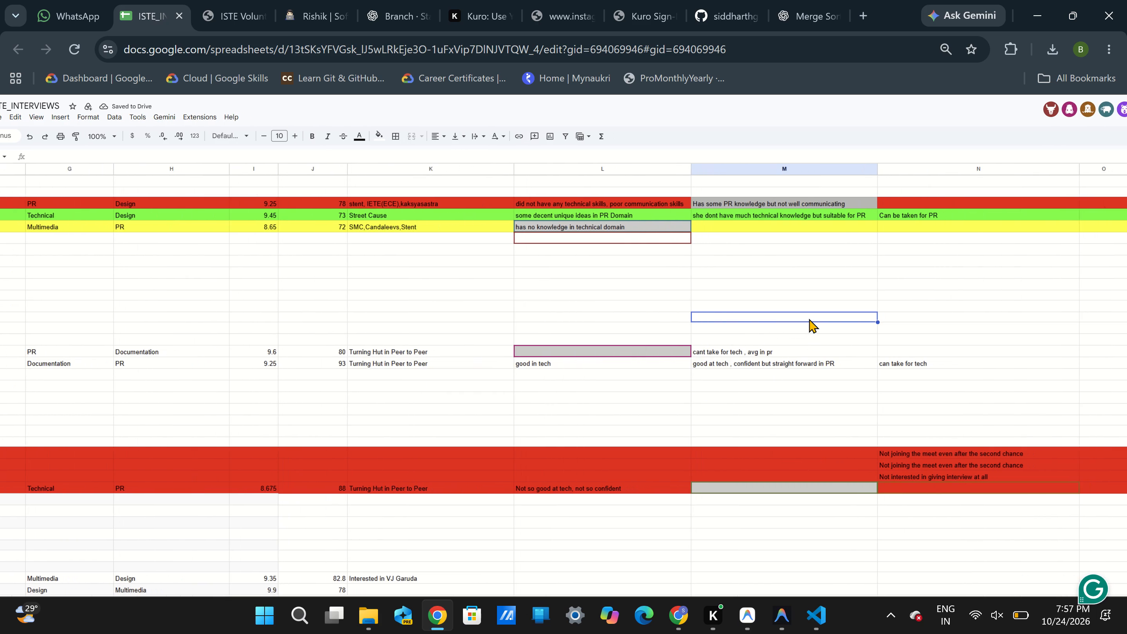
{"action": "scroll", "coordinate": [809, 319], "scroll_direction": "up", "scroll_amount": 1}
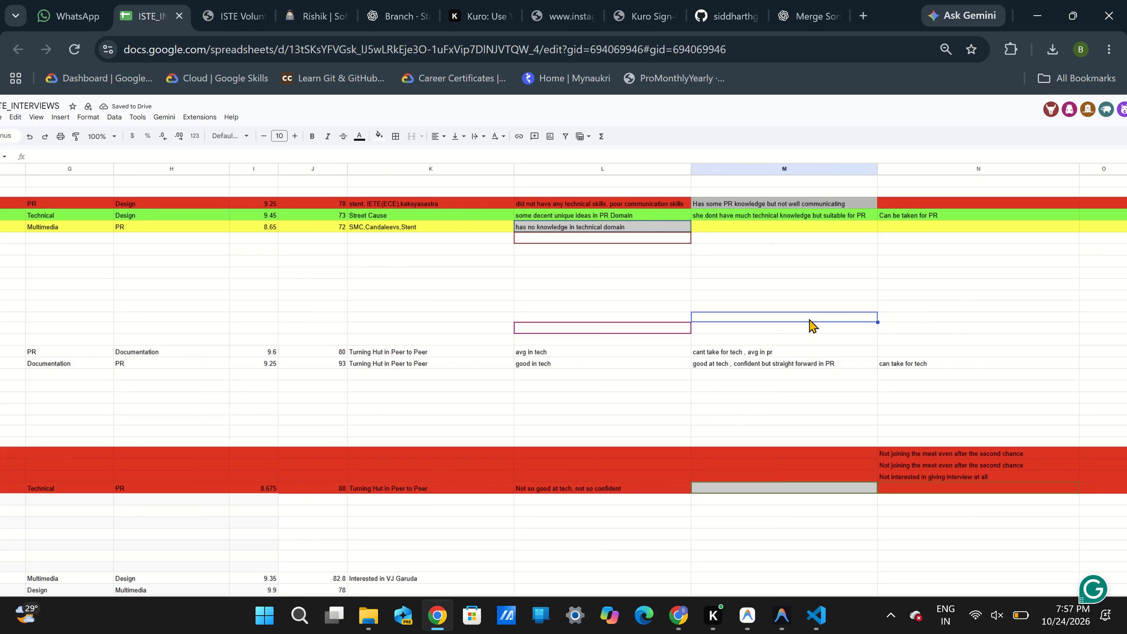
{"action": "scroll", "coordinate": [809, 319], "scroll_direction": "up", "scroll_amount": 1}
{"action": "scroll", "coordinate": [809, 319], "scroll_direction": "right", "scroll_amount": 1}
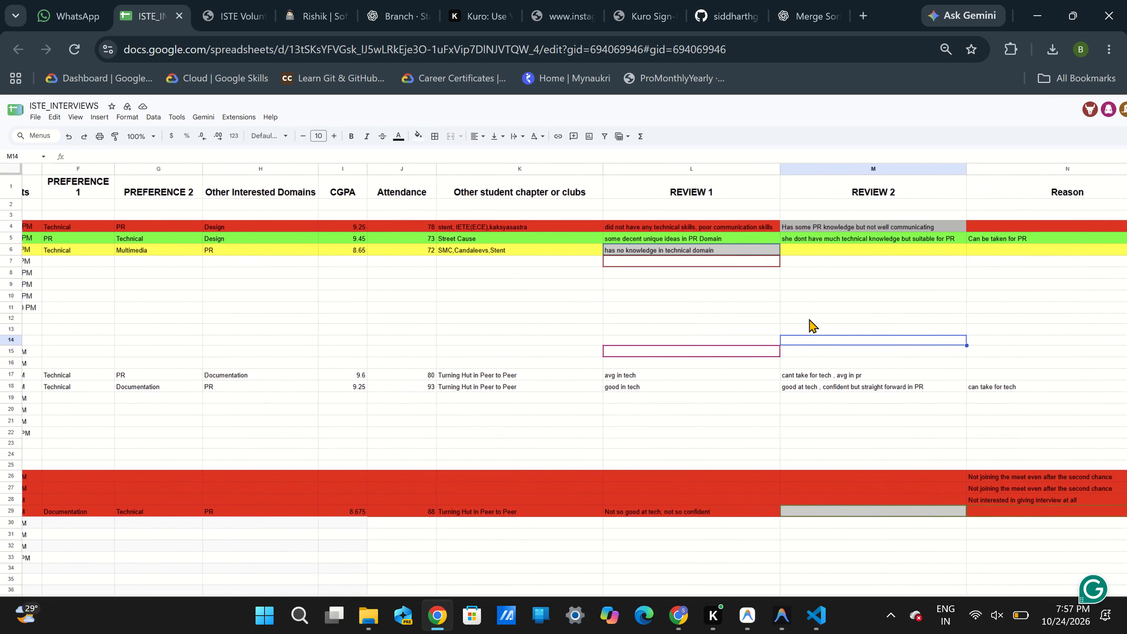
{"action": "scroll", "coordinate": [809, 319], "scroll_direction": "right", "scroll_amount": 1}
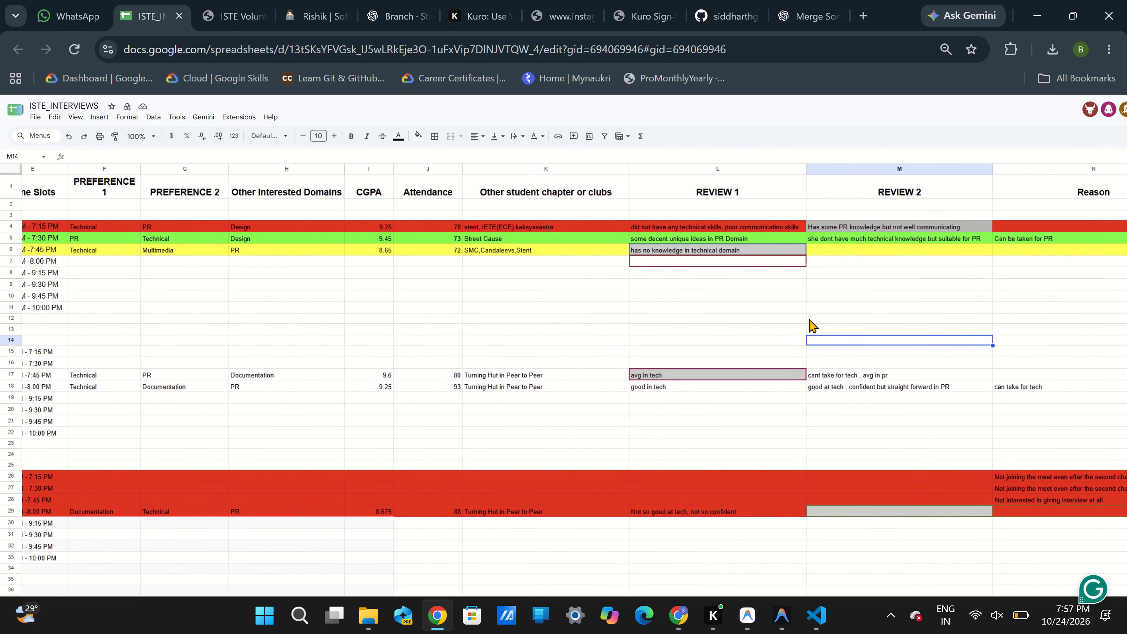
{"action": "scroll", "coordinate": [809, 319], "scroll_direction": "right", "scroll_amount": 1}
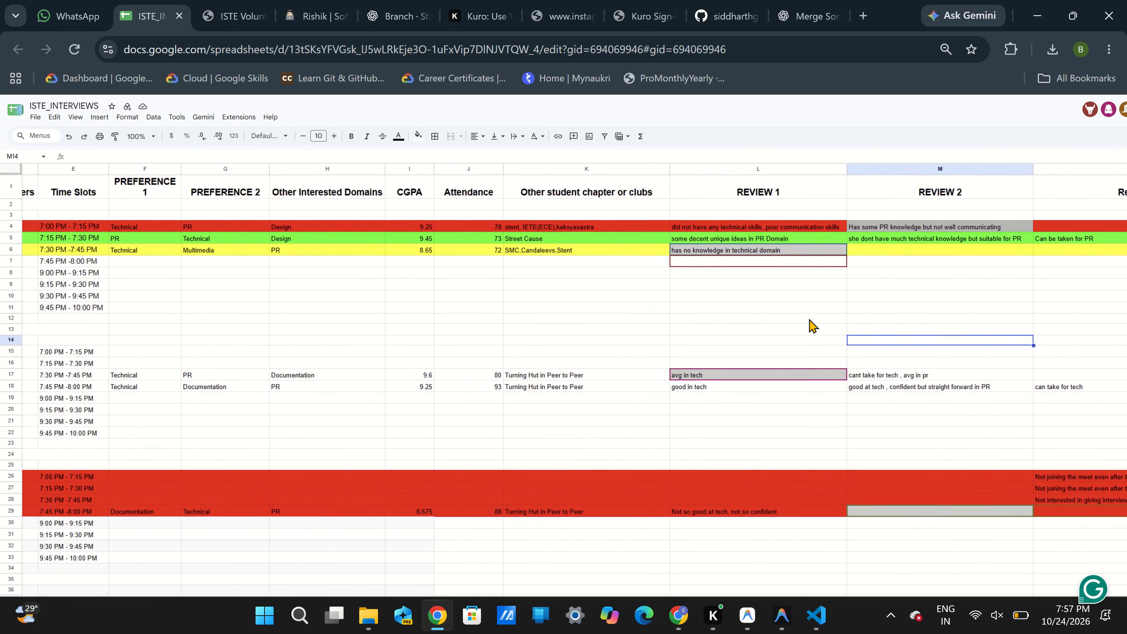
{"action": "scroll", "coordinate": [809, 319], "scroll_direction": "right", "scroll_amount": 1}
{"action": "scroll", "coordinate": [809, 319], "scroll_direction": "down", "scroll_amount": 1}
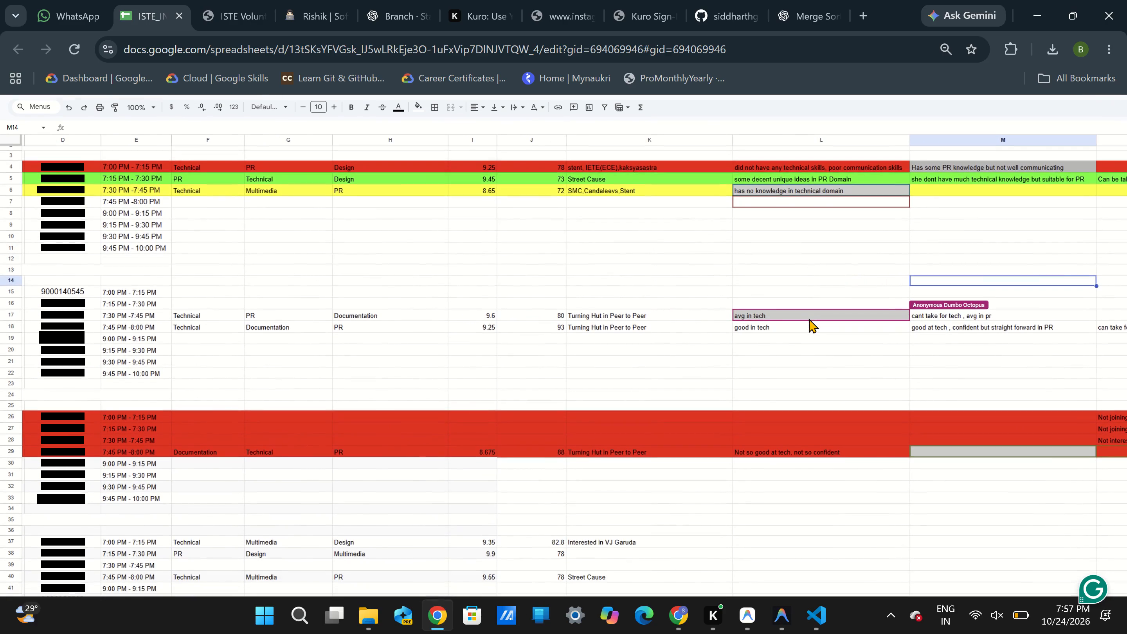
{"action": "scroll", "coordinate": [809, 319], "scroll_direction": "down", "scroll_amount": 1}
{"action": "scroll", "coordinate": [558, 377], "scroll_direction": "right", "scroll_amount": 4}
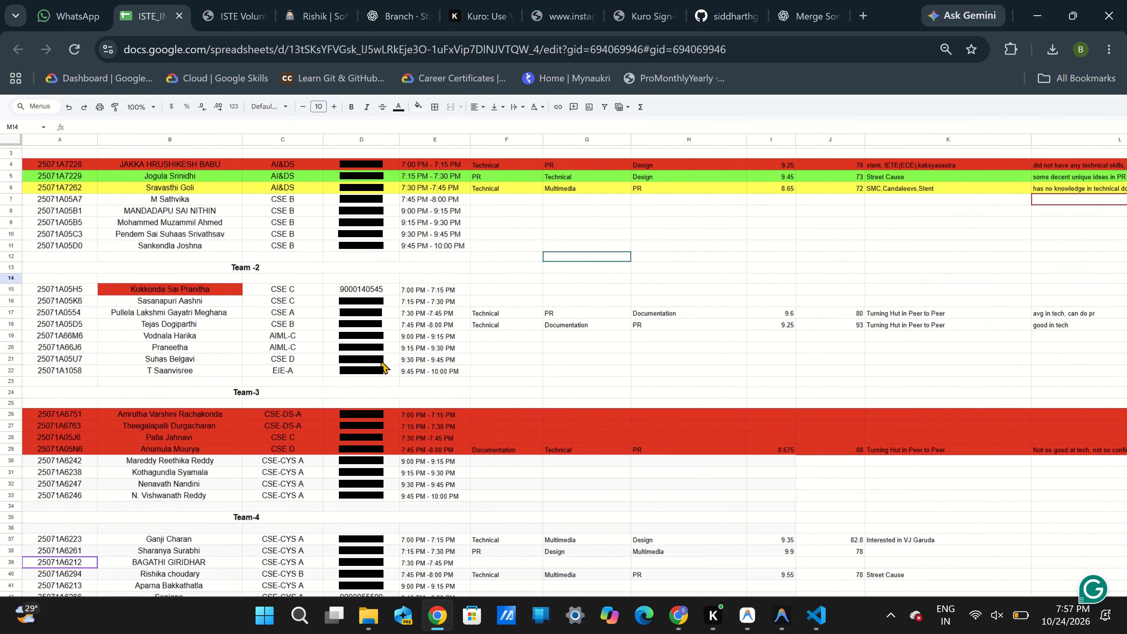